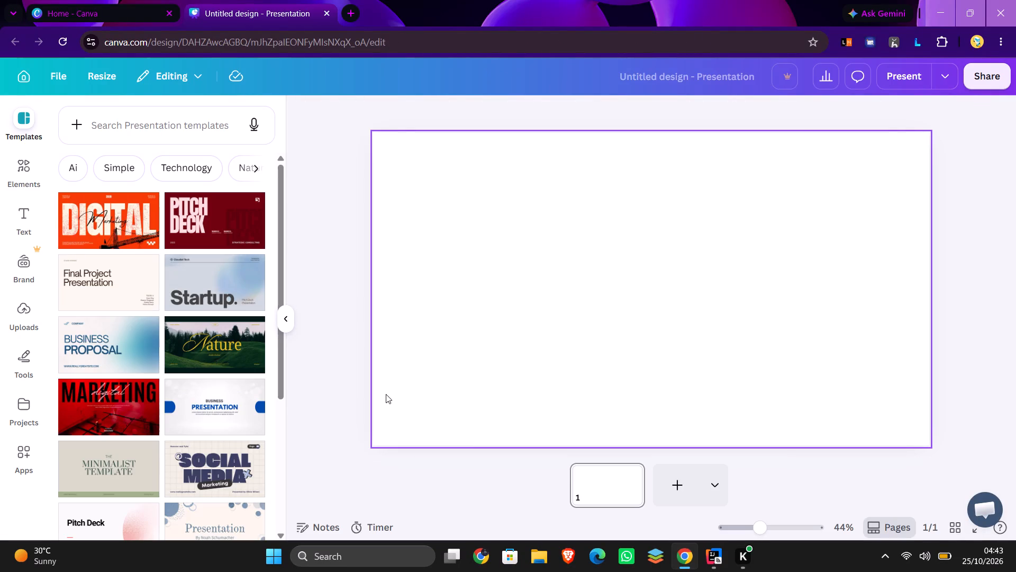
# Apply all 11 pages of the Black and Gray Minimalist Creative Portfolio Presentation template to the blank design.
pyautogui.scroll(-2, 172, 360)
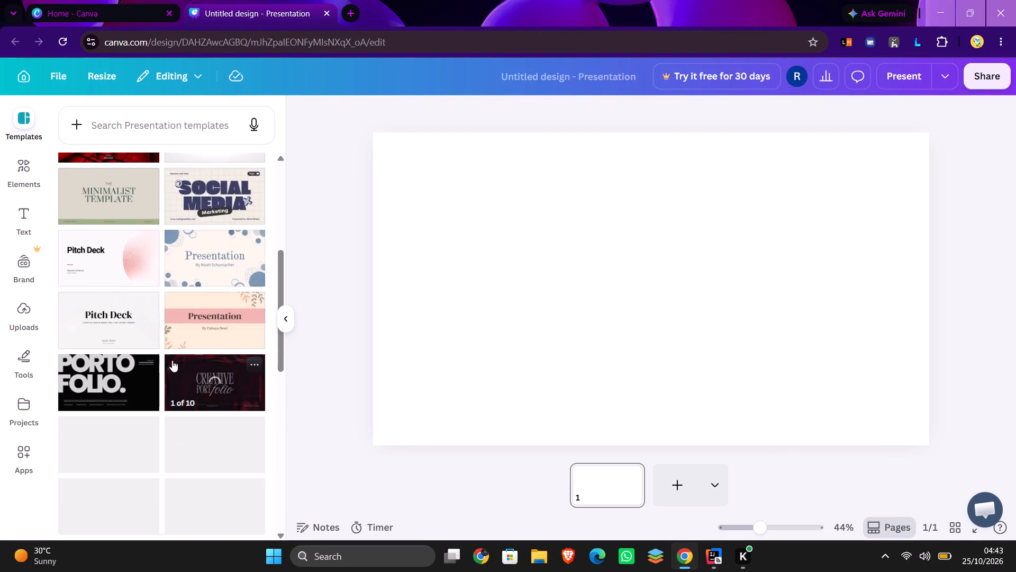
pyautogui.scroll(-2, 172, 360)
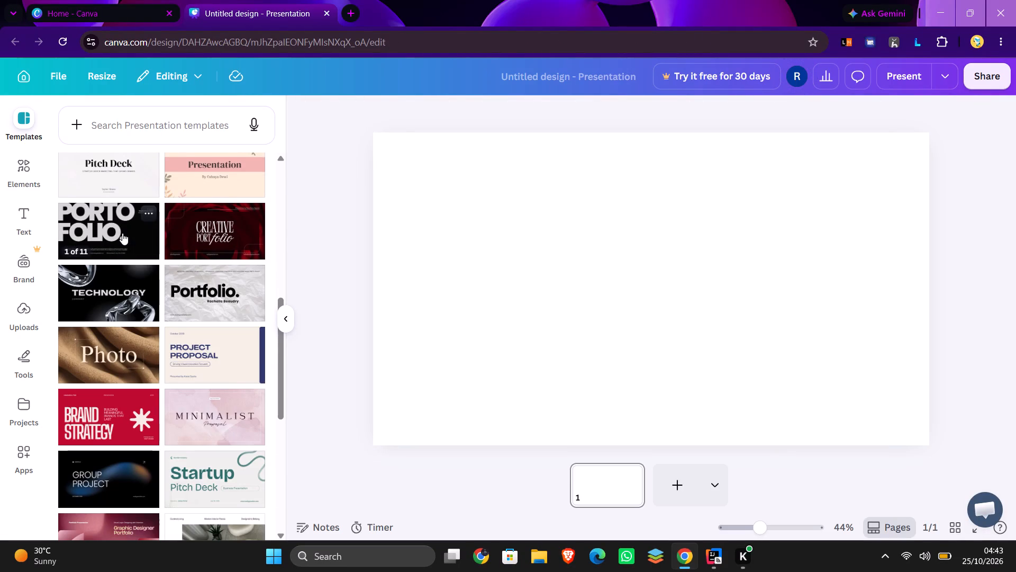
pyautogui.click(122, 233)
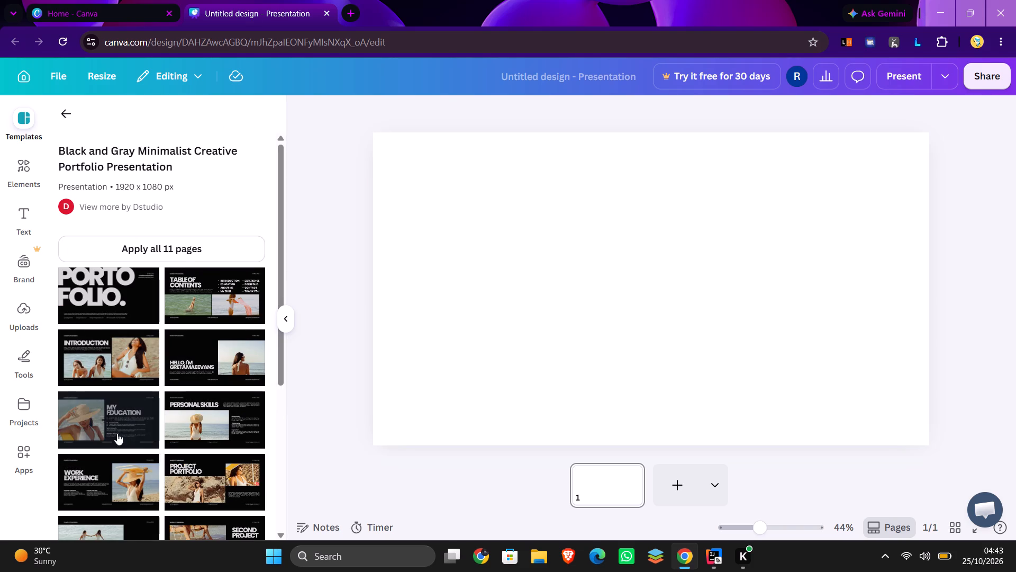
pyautogui.scroll(-3, 164, 312)
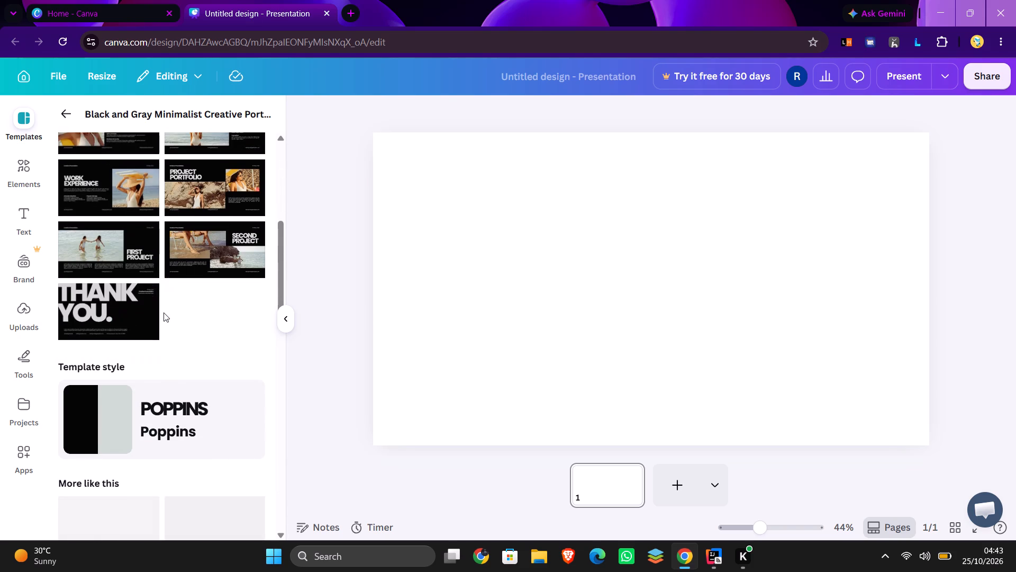
pyautogui.scroll(-2, 164, 312)
pyautogui.scroll(2, 164, 312)
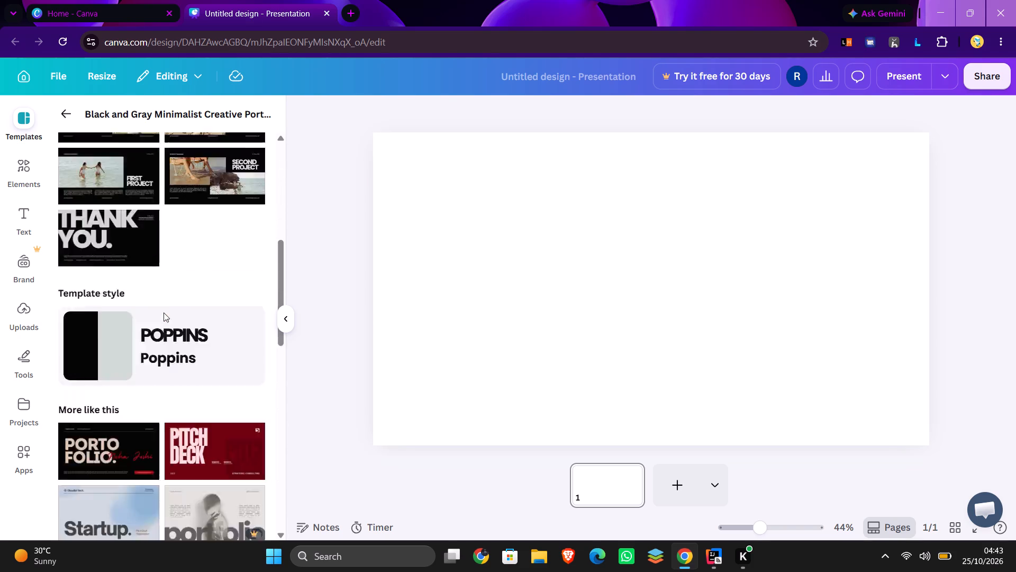
pyautogui.scroll(2, 164, 312)
pyautogui.click(128, 310)
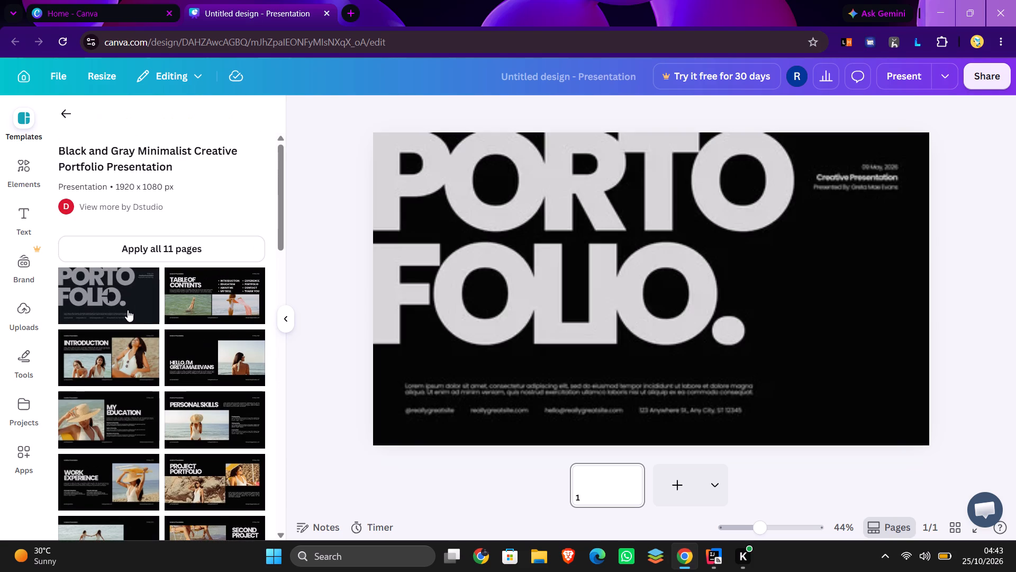
pyautogui.click(164, 248)
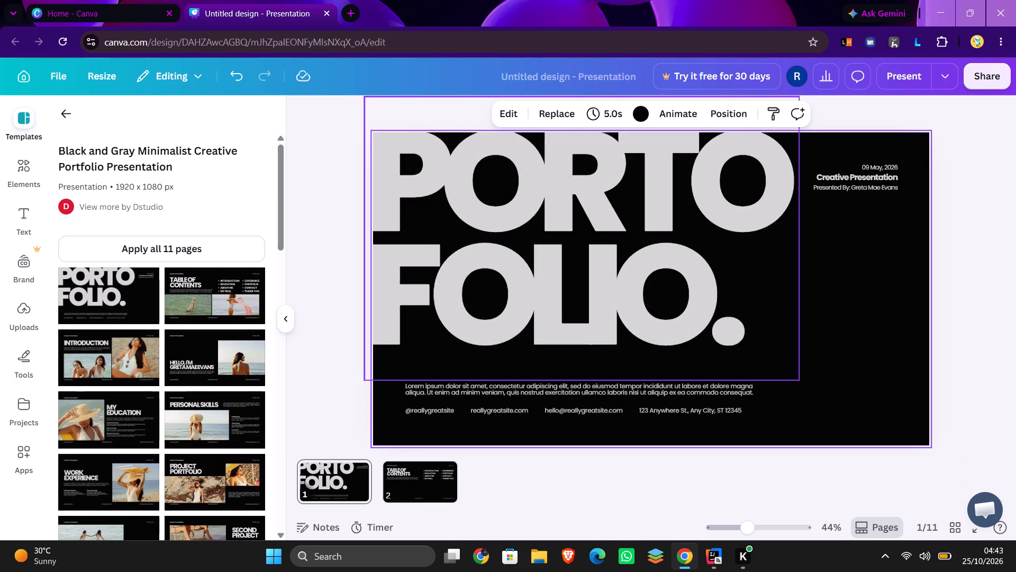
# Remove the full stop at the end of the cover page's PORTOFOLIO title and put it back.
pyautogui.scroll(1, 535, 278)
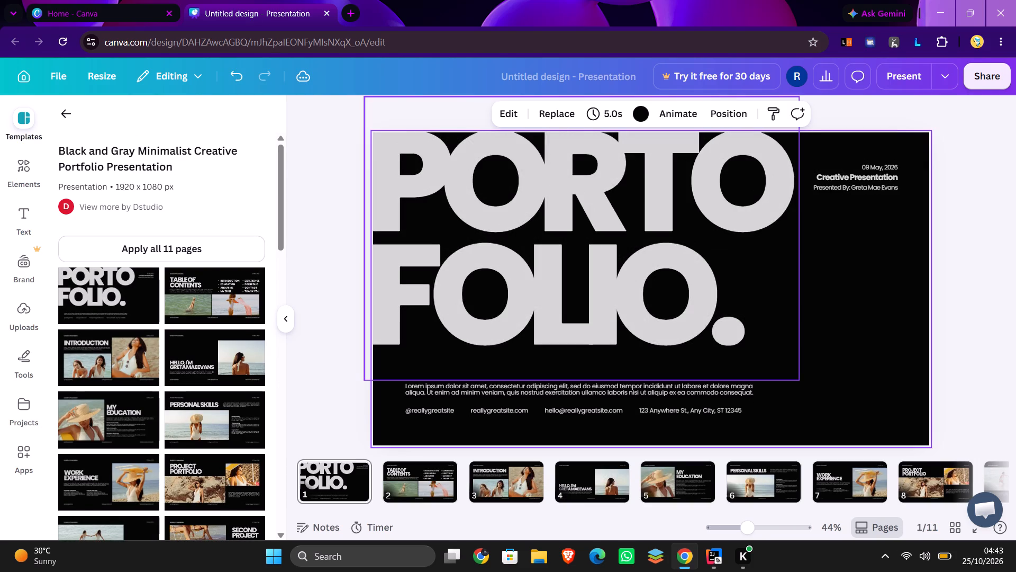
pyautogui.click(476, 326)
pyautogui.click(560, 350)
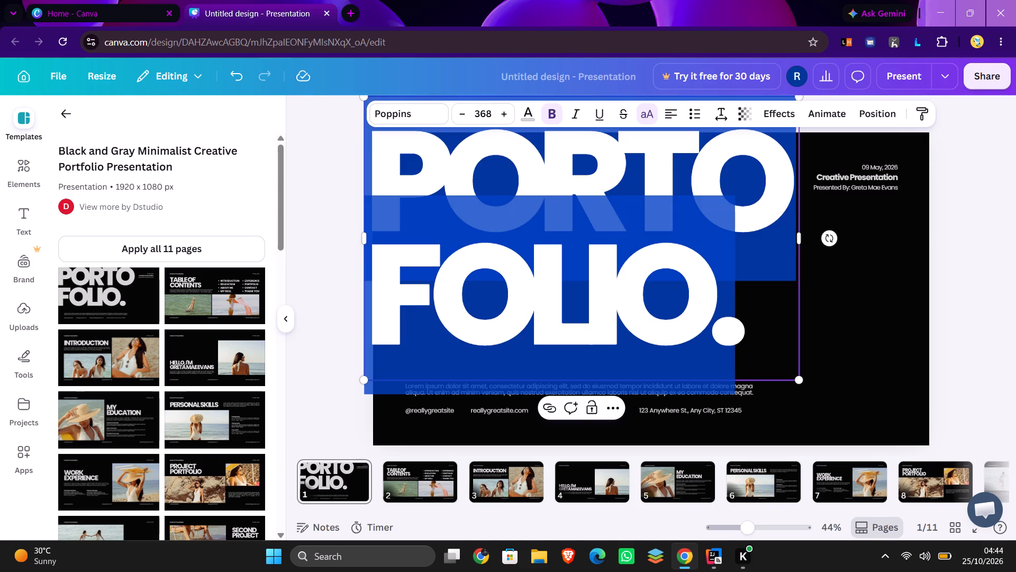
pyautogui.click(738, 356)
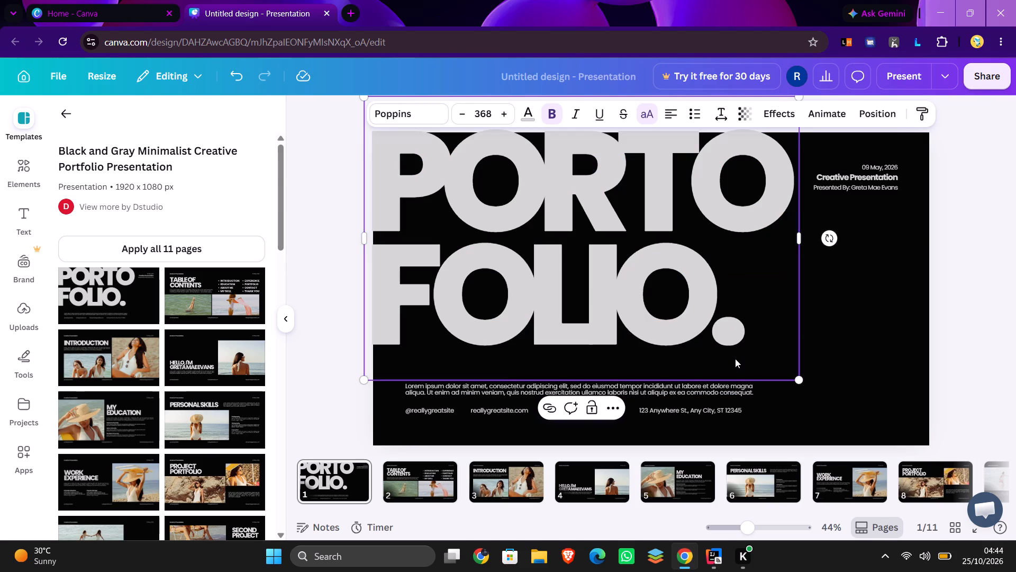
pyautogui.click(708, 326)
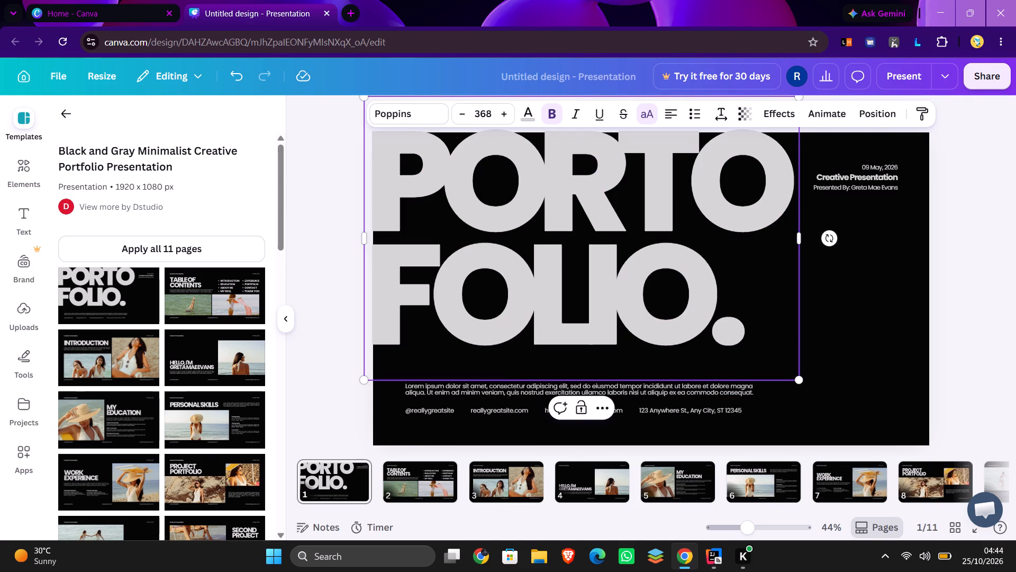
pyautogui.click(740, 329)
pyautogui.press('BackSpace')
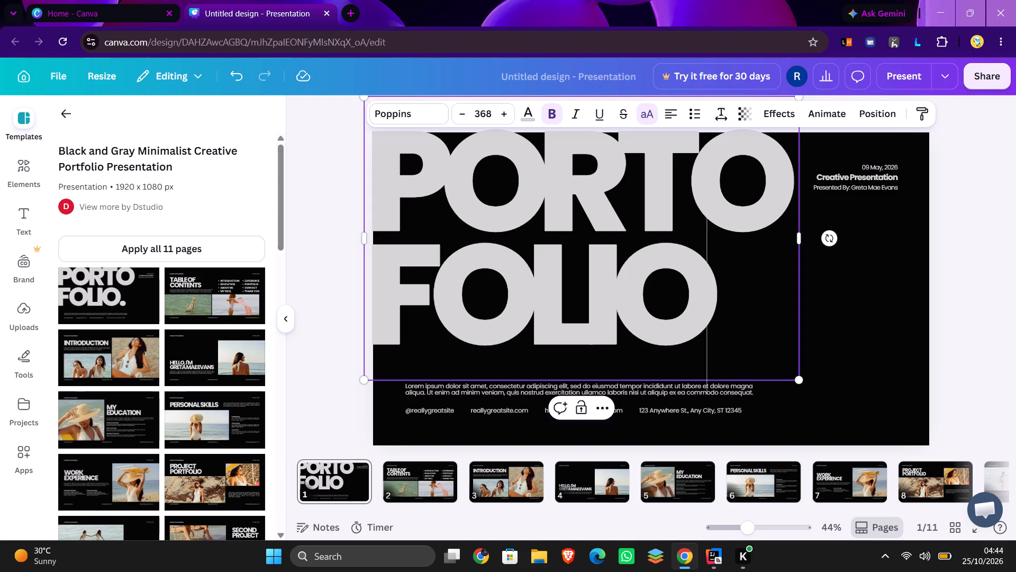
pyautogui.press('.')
# Select the whole PORTOFOLIO title on page 1 and reduce its font size to 190.
pyautogui.click(756, 323)
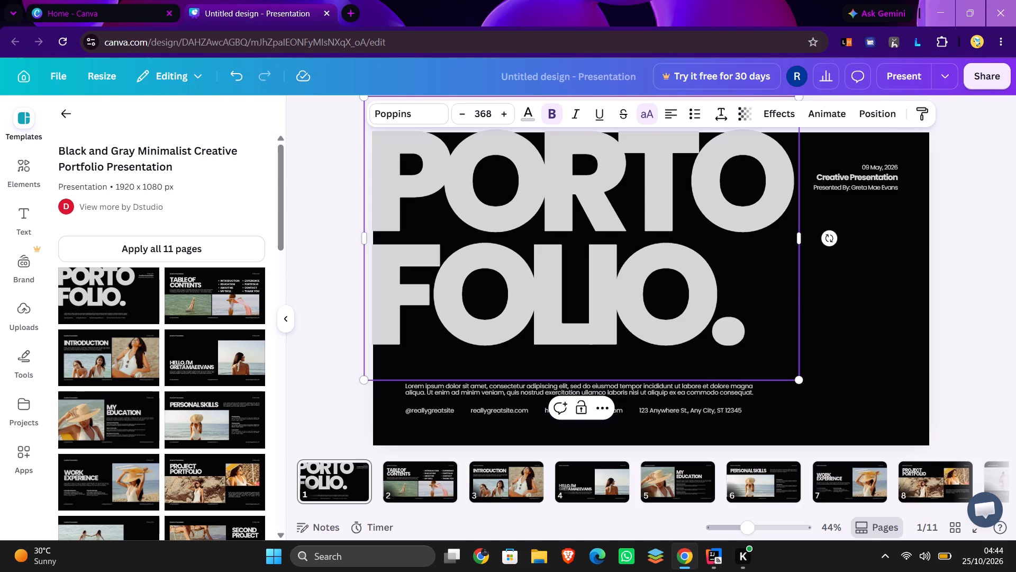
pyautogui.moveTo(756, 323); pyautogui.dragTo(412, 174)
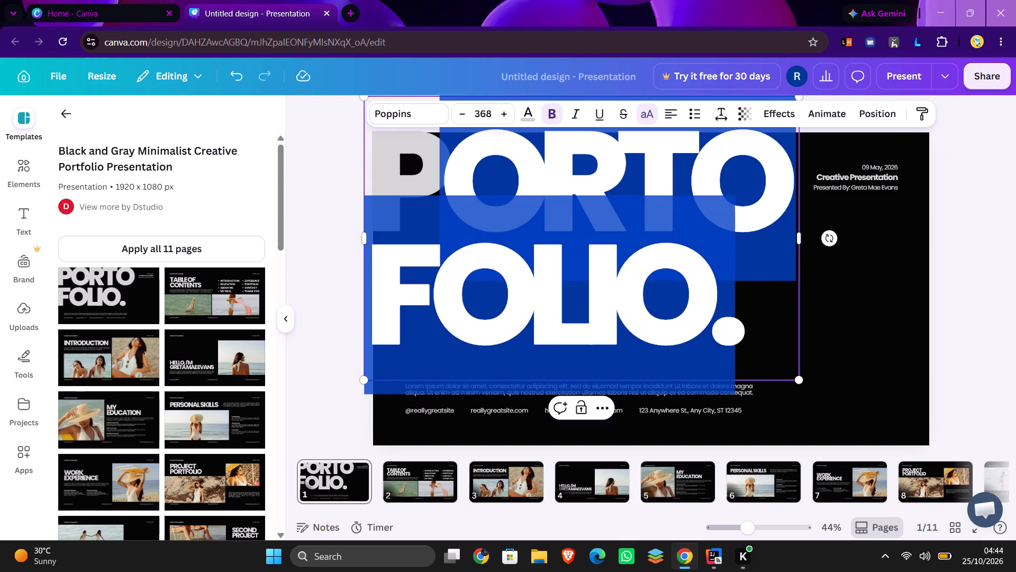
pyautogui.moveTo(412, 174); pyautogui.dragTo(387, 160)
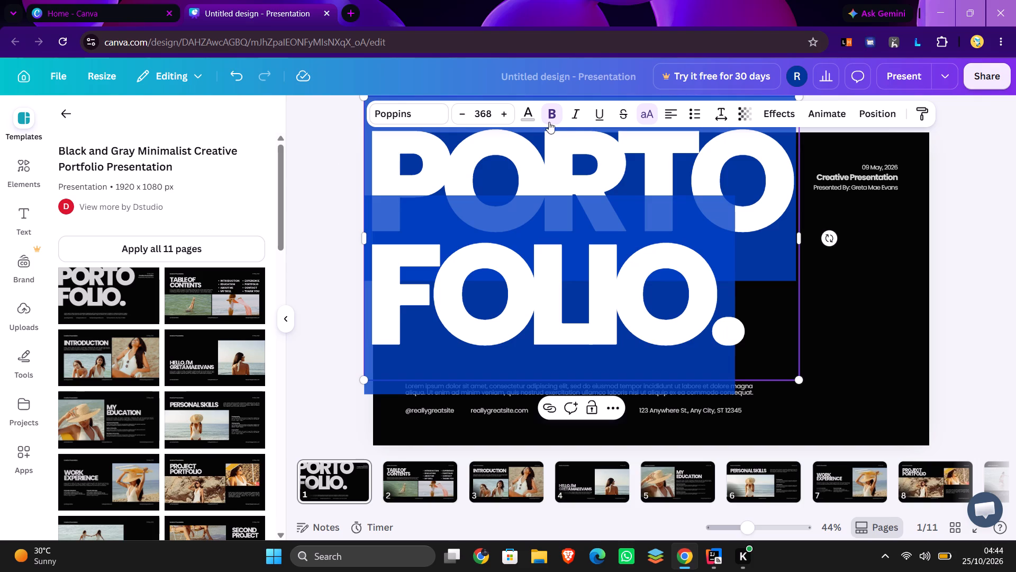
pyautogui.tripleClick(460, 116)
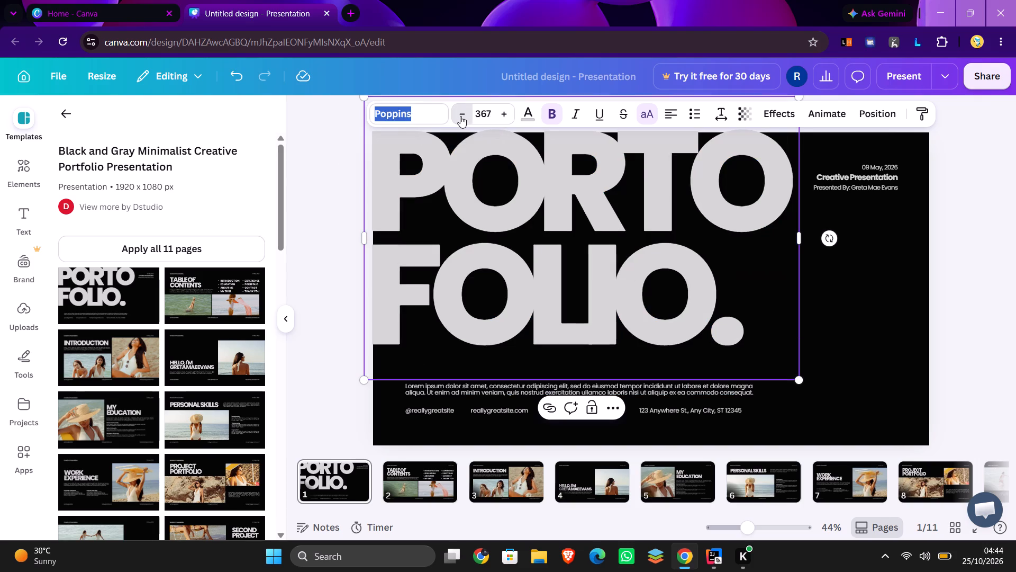
pyautogui.tripleClick(460, 116)
pyautogui.tripleClick(460, 116)
pyautogui.tripleClick(460, 116)
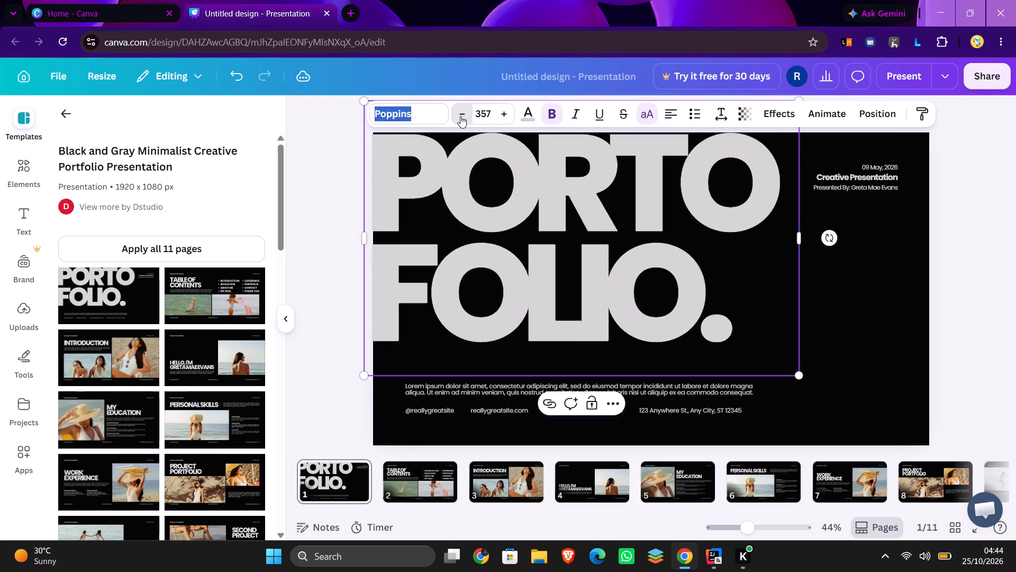
pyautogui.tripleClick(460, 116)
pyautogui.tripleClick(460, 116)
pyautogui.tripleClick(460, 116)
pyautogui.tripleClick(460, 116)
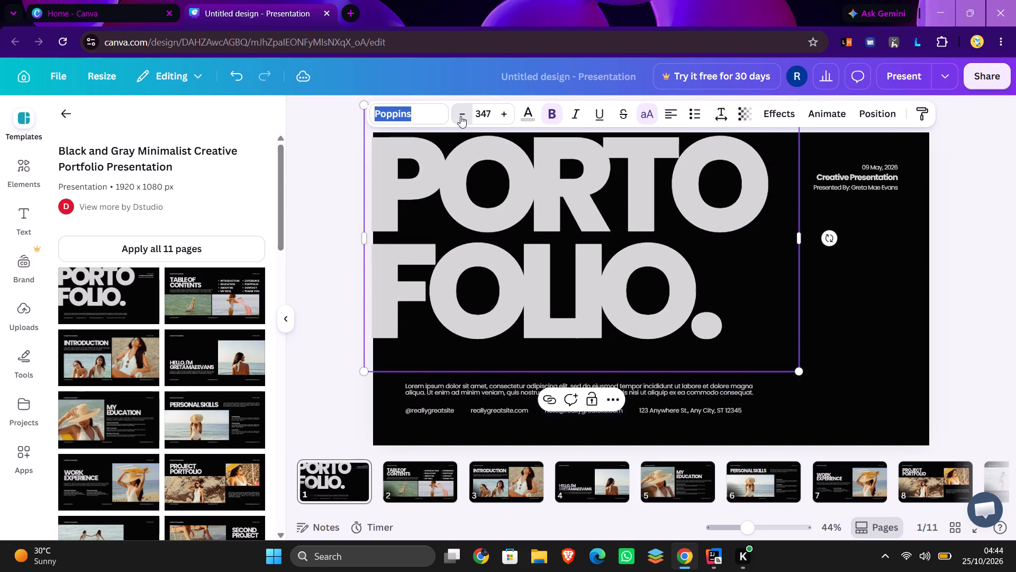
pyautogui.tripleClick(460, 116)
pyautogui.tripleClick(460, 116)
pyautogui.tripleClick(460, 116)
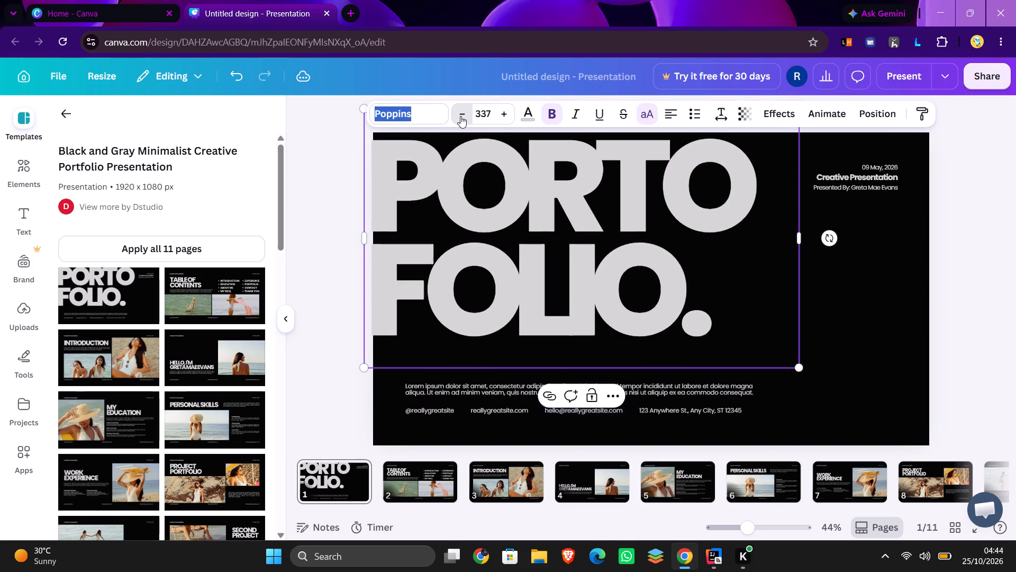
pyautogui.tripleClick(460, 116)
pyautogui.tripleClick(460, 116)
pyautogui.tripleClick(460, 116)
pyautogui.tripleClick(460, 116)
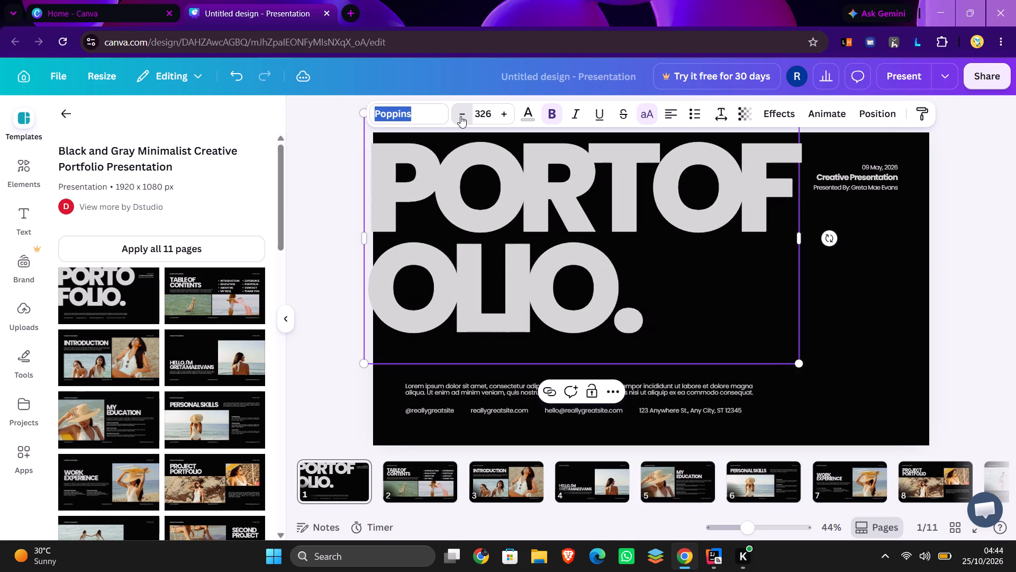
pyautogui.tripleClick(460, 116)
pyautogui.tripleClick(460, 116)
pyautogui.tripleClick(460, 116)
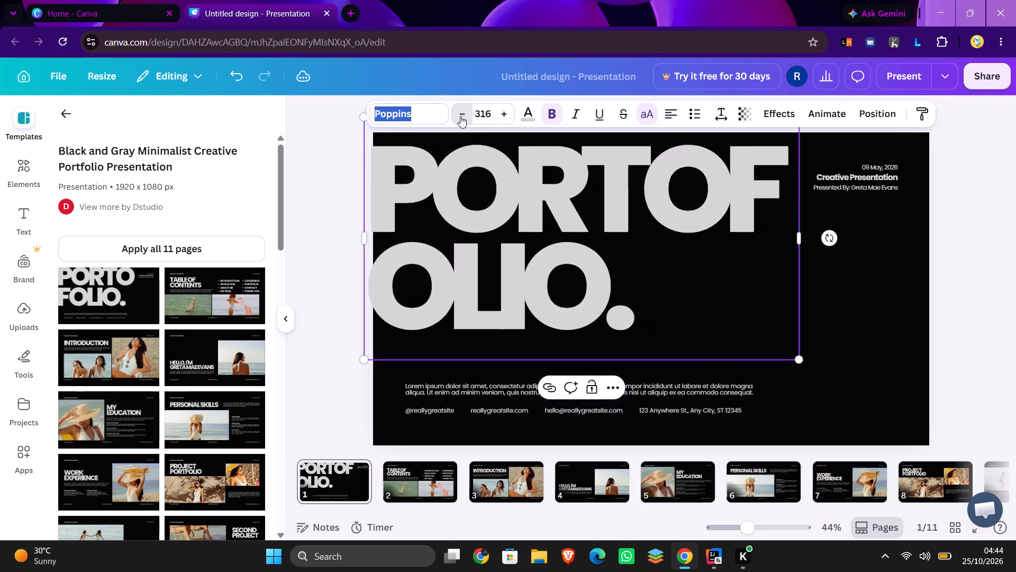
pyautogui.tripleClick(460, 116)
pyautogui.tripleClick(460, 116)
pyautogui.tripleClick(460, 116)
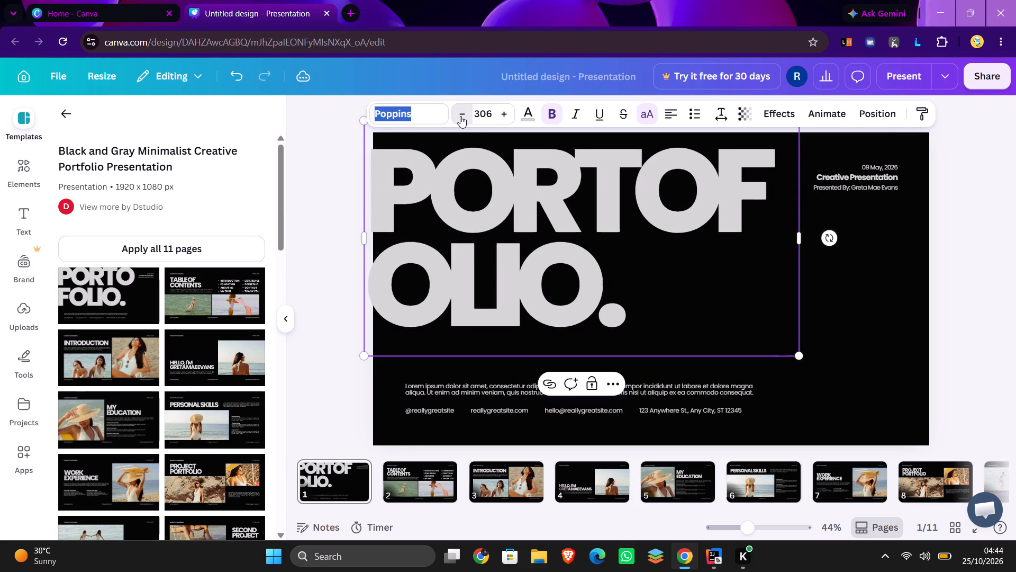
pyautogui.tripleClick(460, 116)
pyautogui.tripleClick(460, 116)
pyautogui.tripleClick(460, 116)
pyautogui.tripleClick(460, 116)
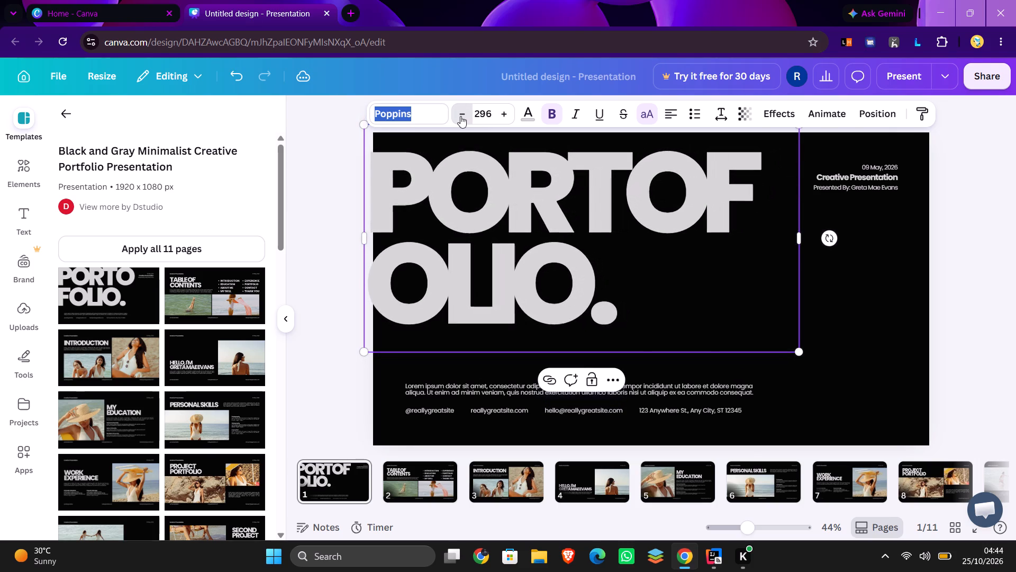
pyautogui.tripleClick(460, 116)
pyautogui.tripleClick(460, 116)
pyautogui.tripleClick(460, 116)
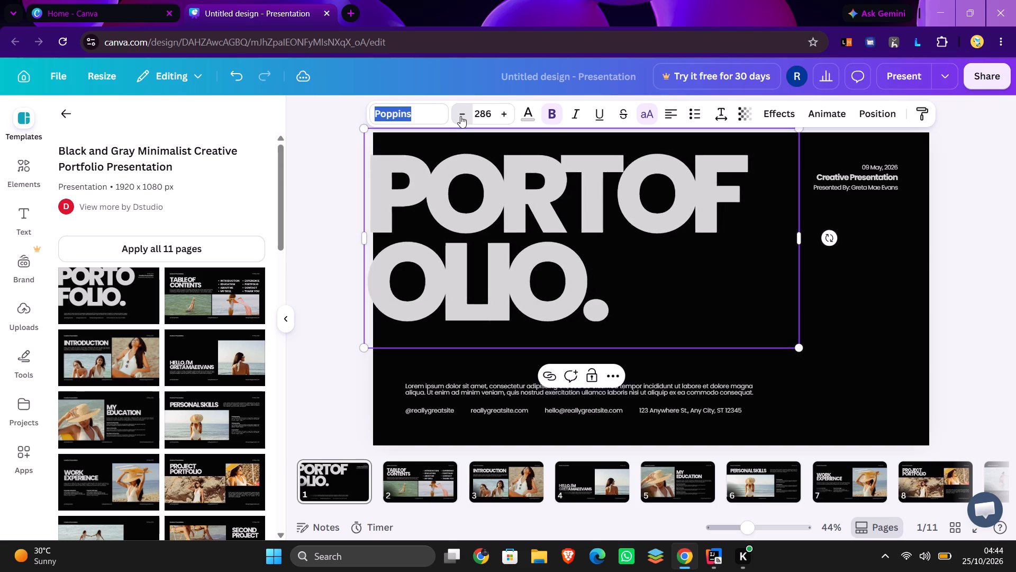
pyautogui.tripleClick(460, 116)
pyautogui.tripleClick(460, 116)
pyautogui.tripleClick(460, 116)
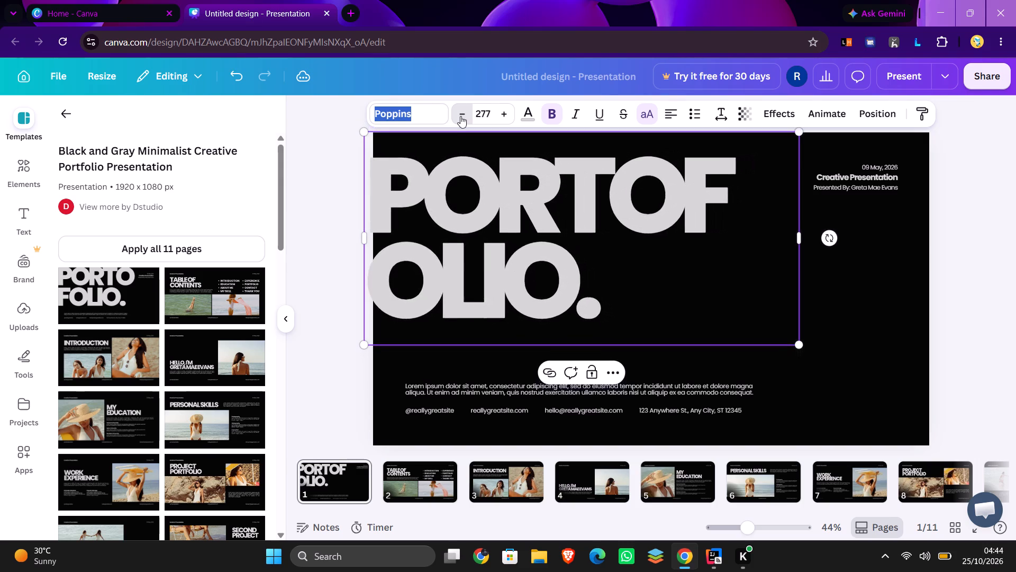
pyautogui.tripleClick(460, 116)
pyautogui.tripleClick(460, 116)
pyautogui.tripleClick(460, 116)
pyautogui.tripleClick(460, 116)
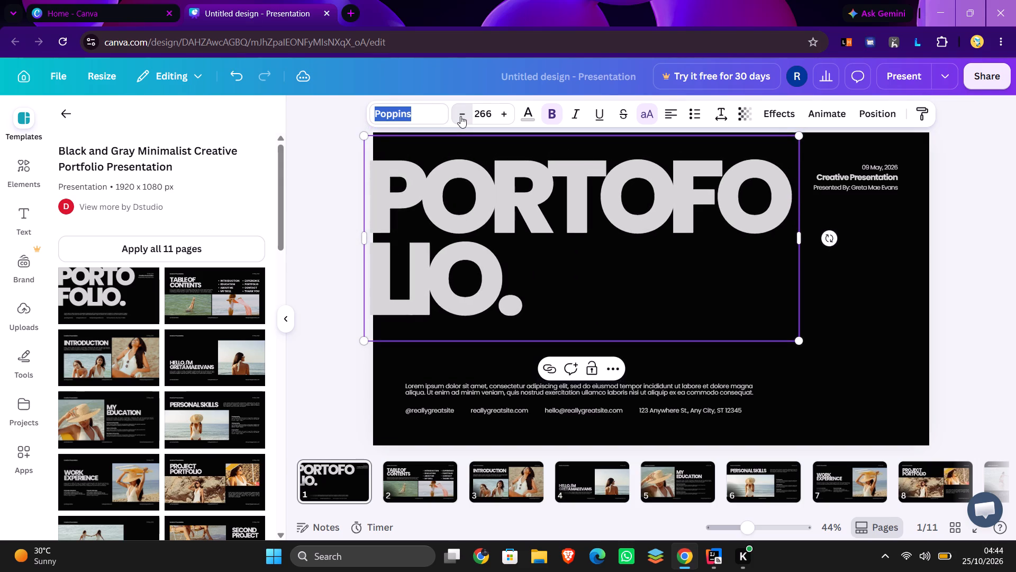
pyautogui.tripleClick(460, 116)
pyautogui.tripleClick(460, 116)
pyautogui.tripleClick(460, 116)
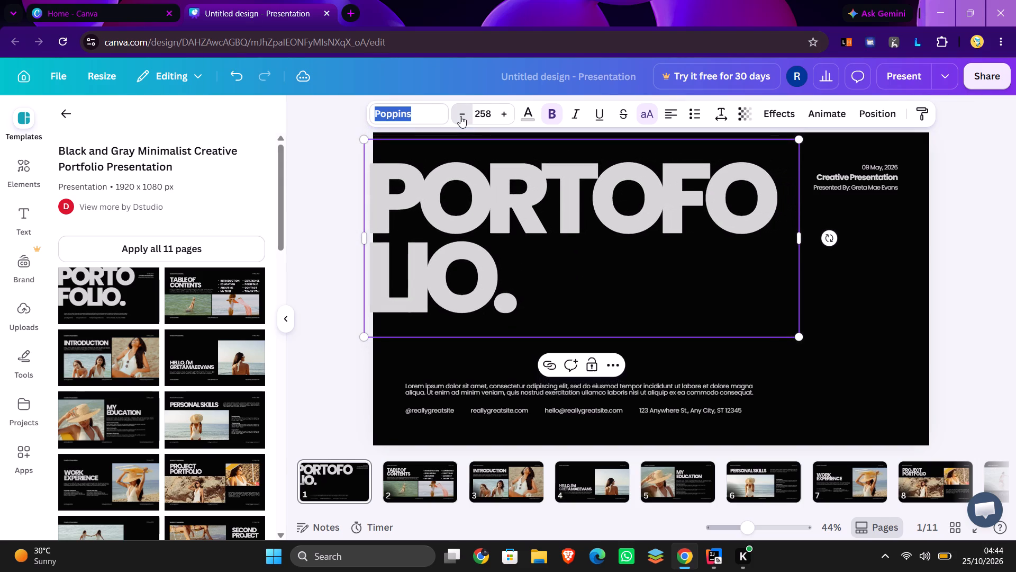
pyautogui.tripleClick(460, 116)
pyautogui.tripleClick(460, 116)
pyautogui.tripleClick(460, 116)
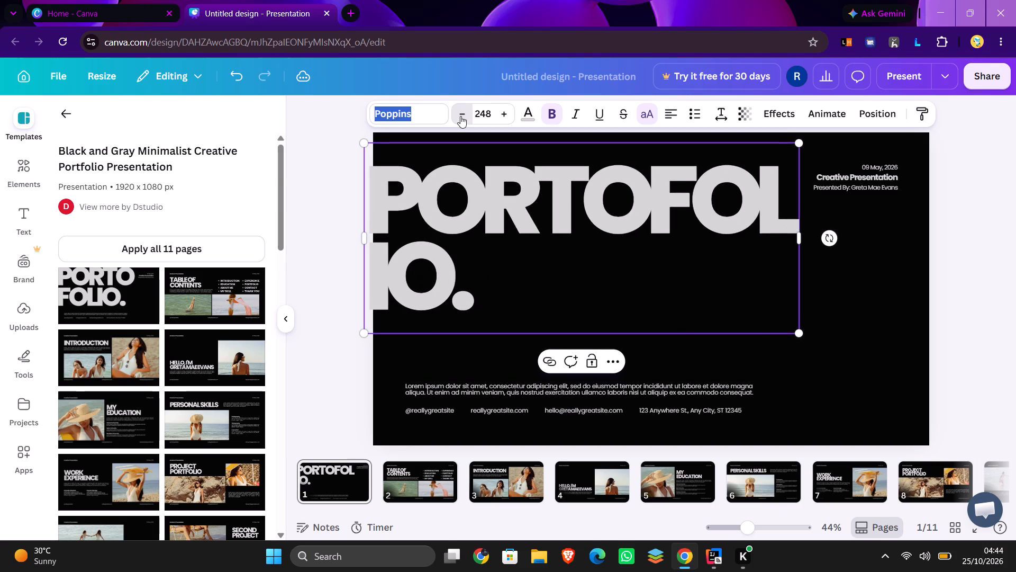
pyautogui.tripleClick(460, 116)
pyautogui.tripleClick(460, 116)
pyautogui.tripleClick(460, 116)
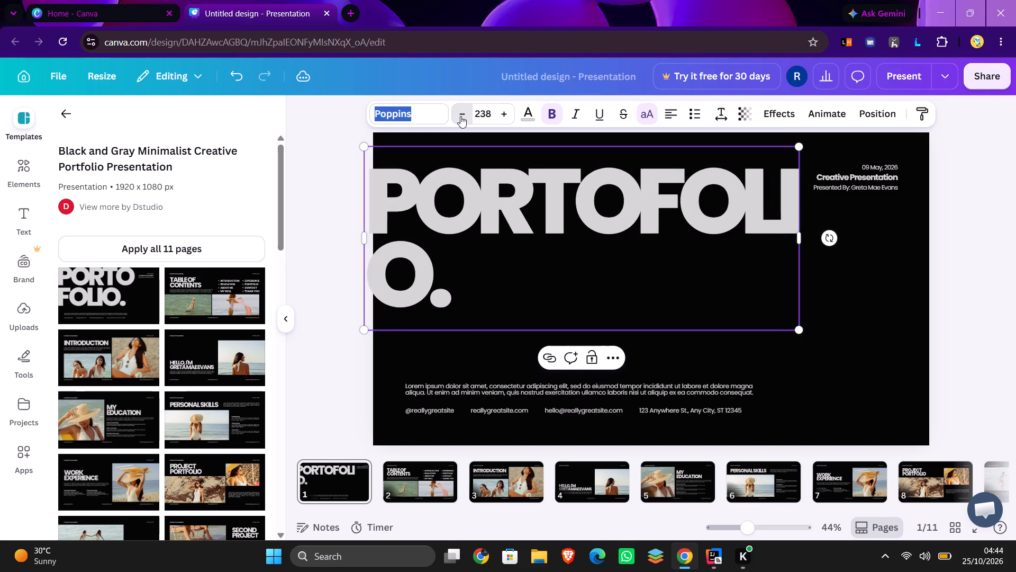
pyautogui.tripleClick(460, 116)
pyautogui.tripleClick(460, 116)
pyautogui.tripleClick(460, 116)
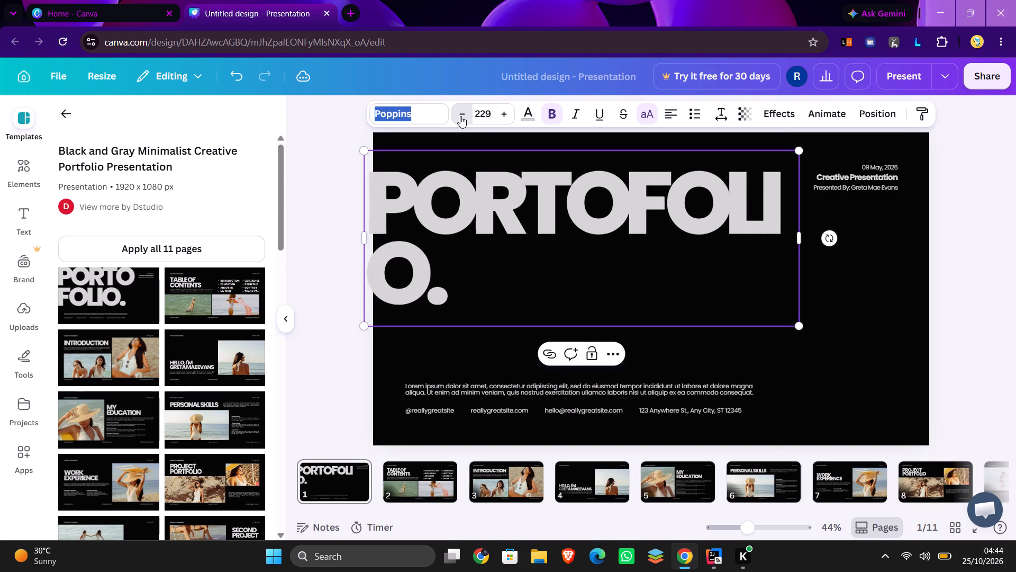
pyautogui.tripleClick(460, 116)
pyautogui.tripleClick(460, 116)
pyautogui.tripleClick(460, 116)
pyautogui.tripleClick(460, 116)
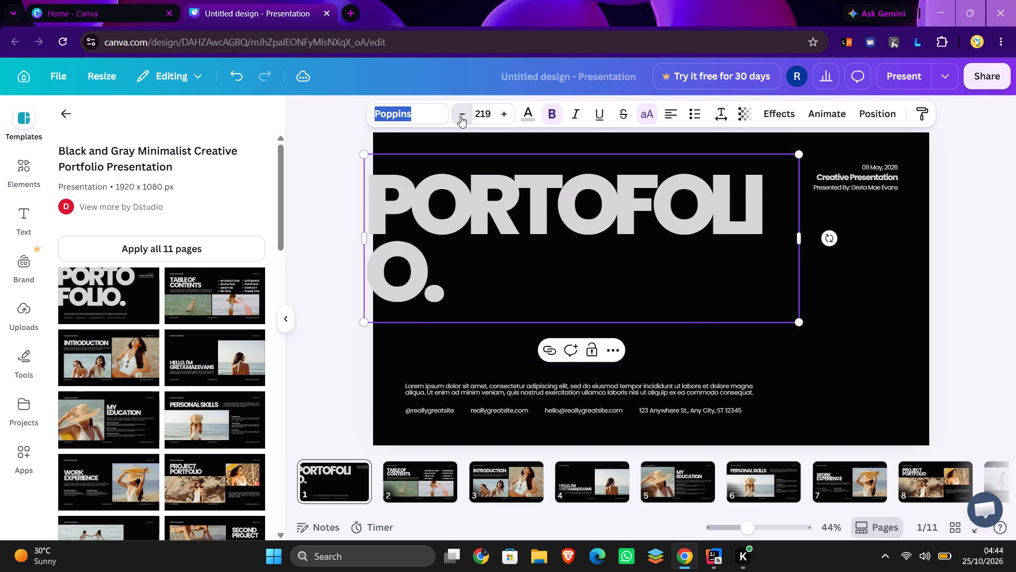
pyautogui.tripleClick(460, 116)
pyautogui.tripleClick(460, 116)
pyautogui.tripleClick(460, 116)
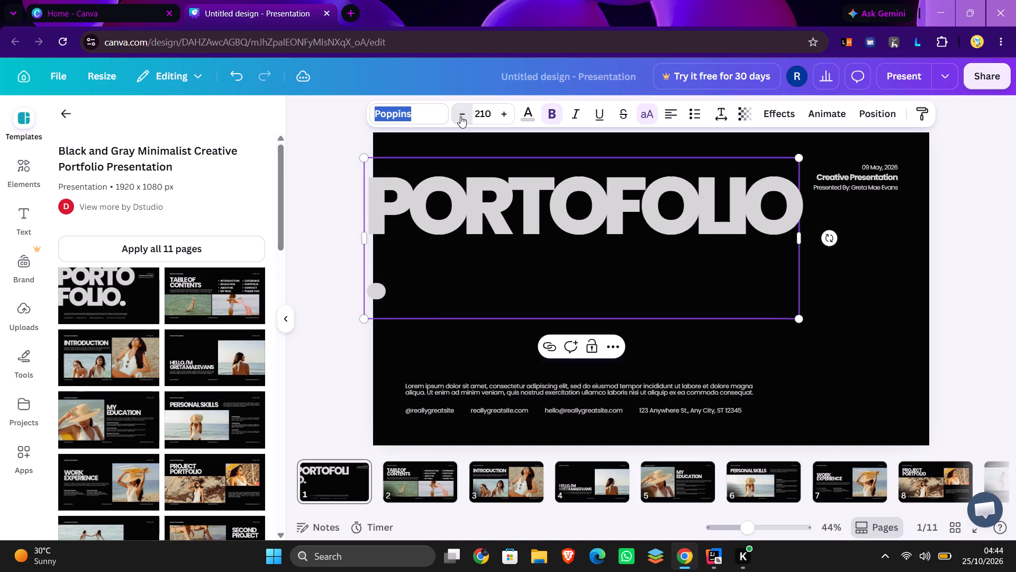
pyautogui.tripleClick(460, 116)
pyautogui.tripleClick(460, 116)
pyautogui.tripleClick(460, 116)
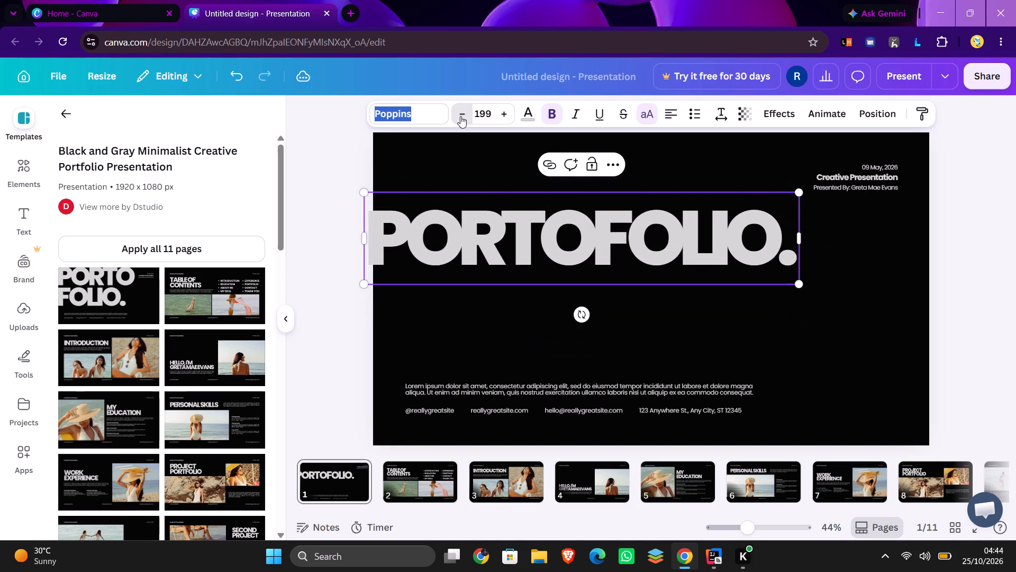
pyautogui.tripleClick(460, 116)
pyautogui.tripleClick(460, 116)
pyautogui.tripleClick(460, 116)
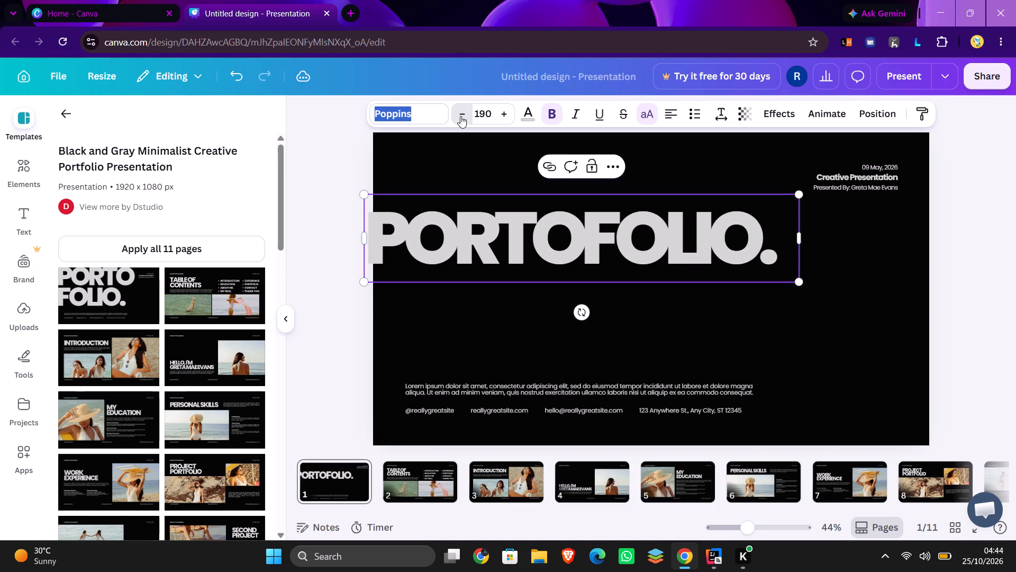
# Reduce the font size of the cover page's PORTOFOLIO title to 164.
pyautogui.tripleClick(460, 116)
pyautogui.tripleClick(460, 116)
pyautogui.tripleClick(460, 116)
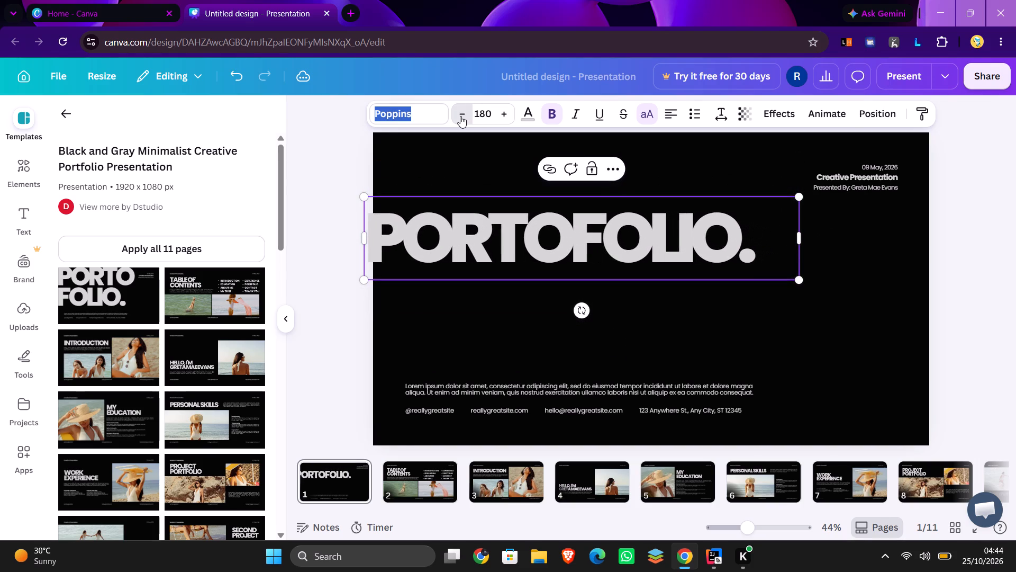
pyautogui.tripleClick(460, 116)
pyautogui.tripleClick(460, 116)
pyautogui.tripleClick(460, 116)
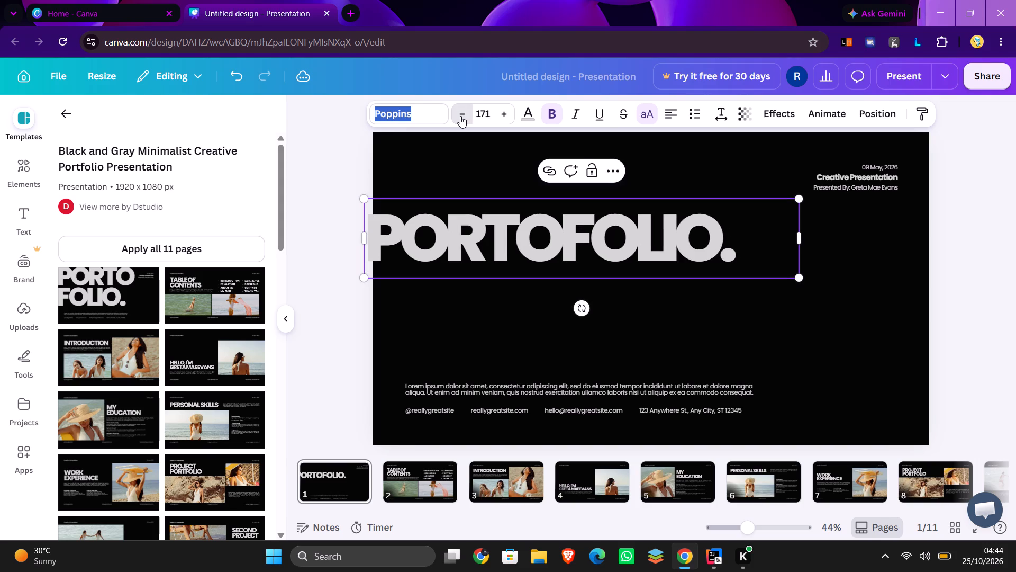
pyautogui.tripleClick(460, 116)
pyautogui.tripleClick(460, 116)
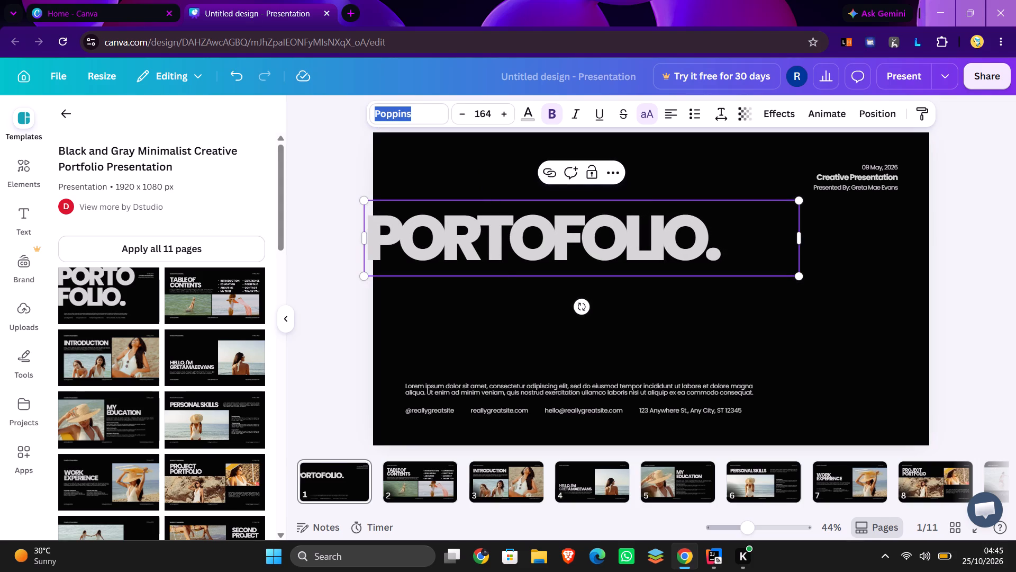
# Move the PORTOFOLIO title up to the top of the cover page, level with the date and presenter lines.
pyautogui.moveTo(504, 220); pyautogui.dragTo(538, 206)
pyautogui.click(538, 206)
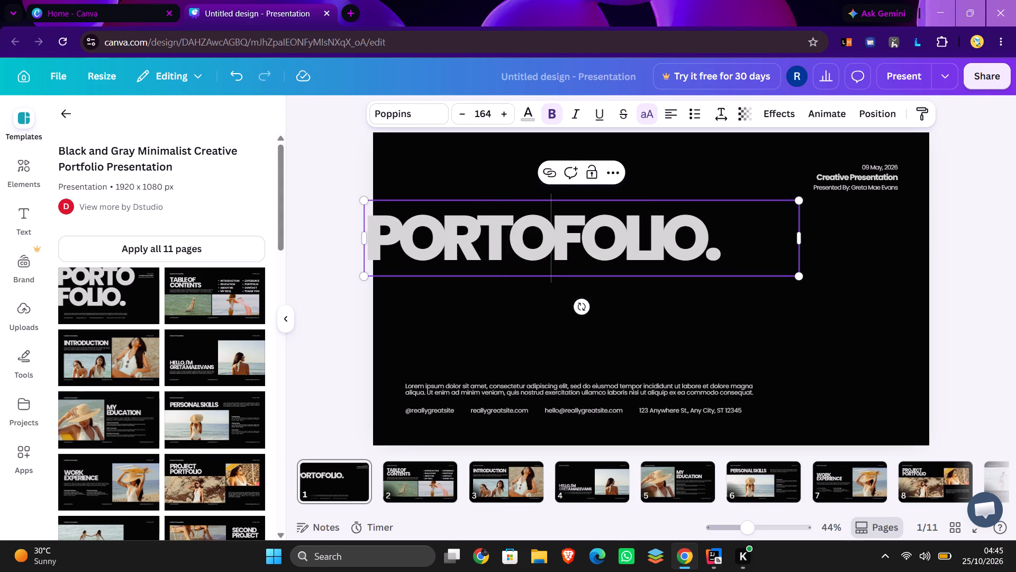
pyautogui.moveTo(562, 200); pyautogui.dragTo(576, 164)
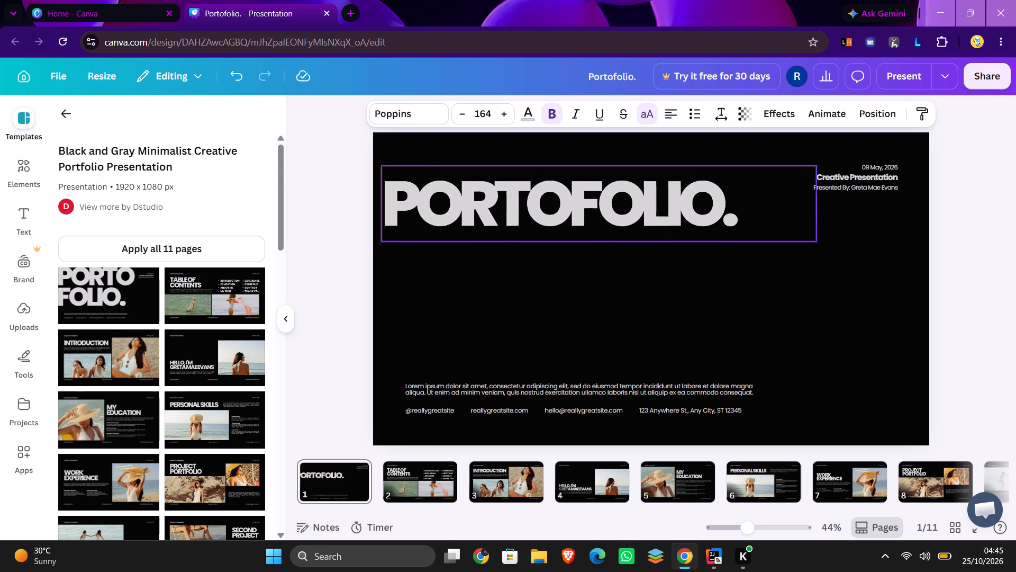
pyautogui.moveTo(576, 164); pyautogui.dragTo(586, 142)
pyautogui.click(673, 318)
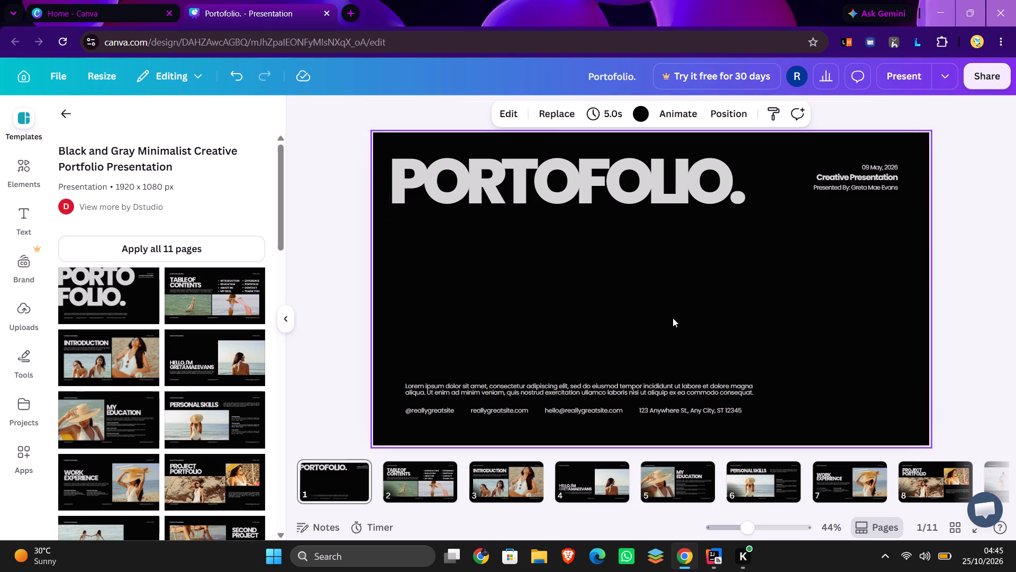
# Replace the sample name after "Presented By:" on the cover page with the presenter's own name.
pyautogui.click(838, 177)
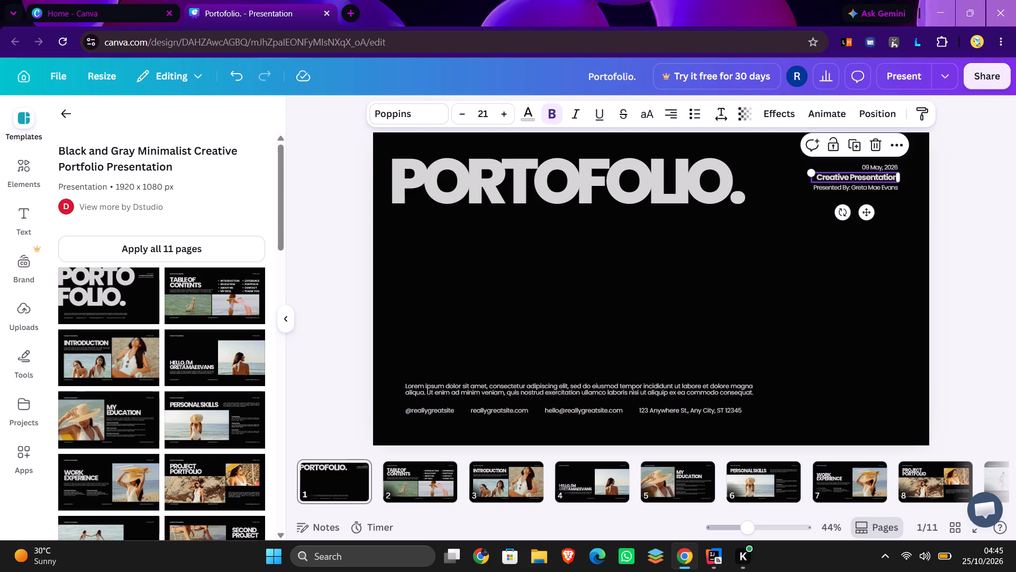
pyautogui.click(870, 187)
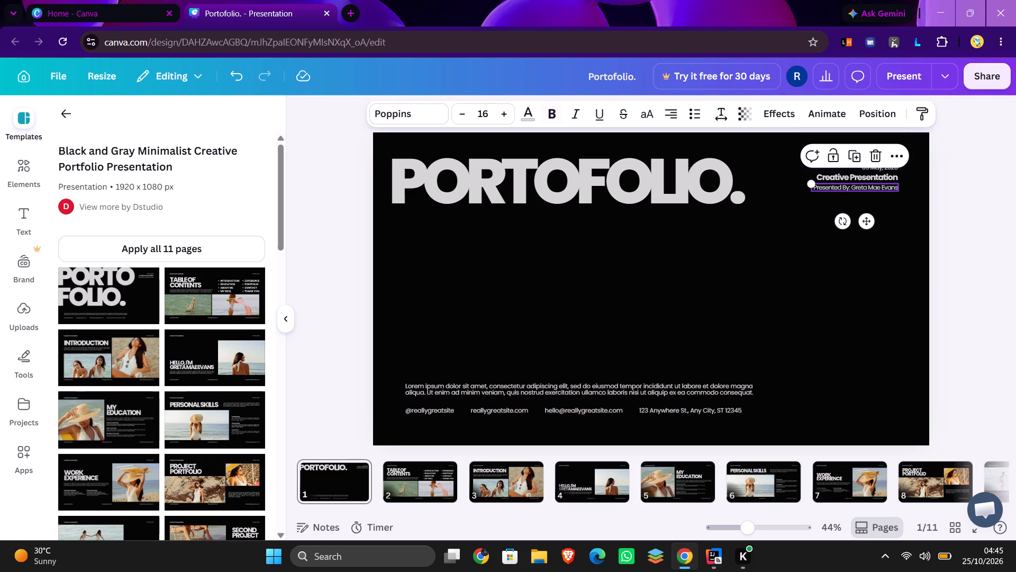
pyautogui.click(892, 188)
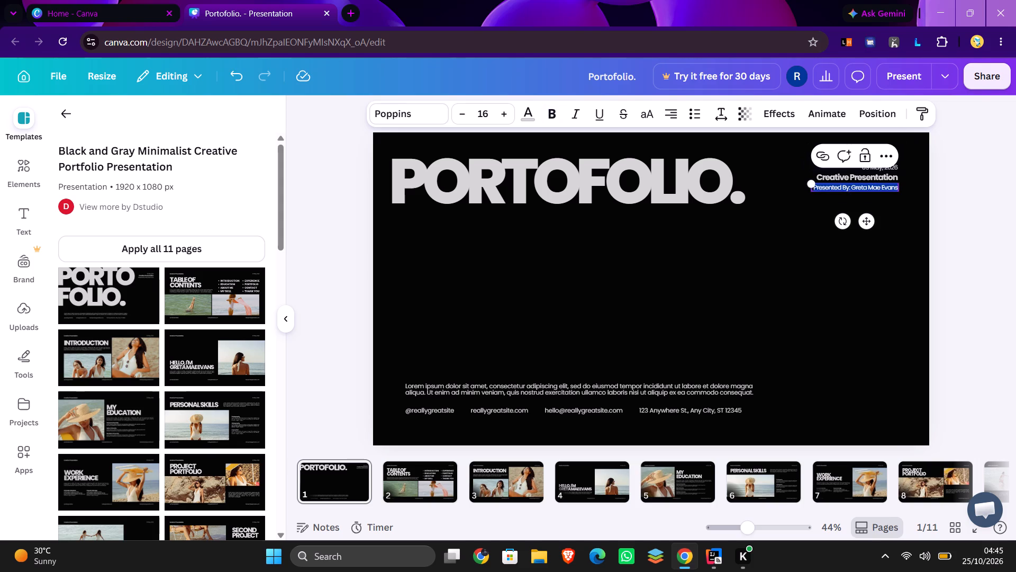
pyautogui.press('Right')
pyautogui.press('Right')
pyautogui.press('BackSpace')
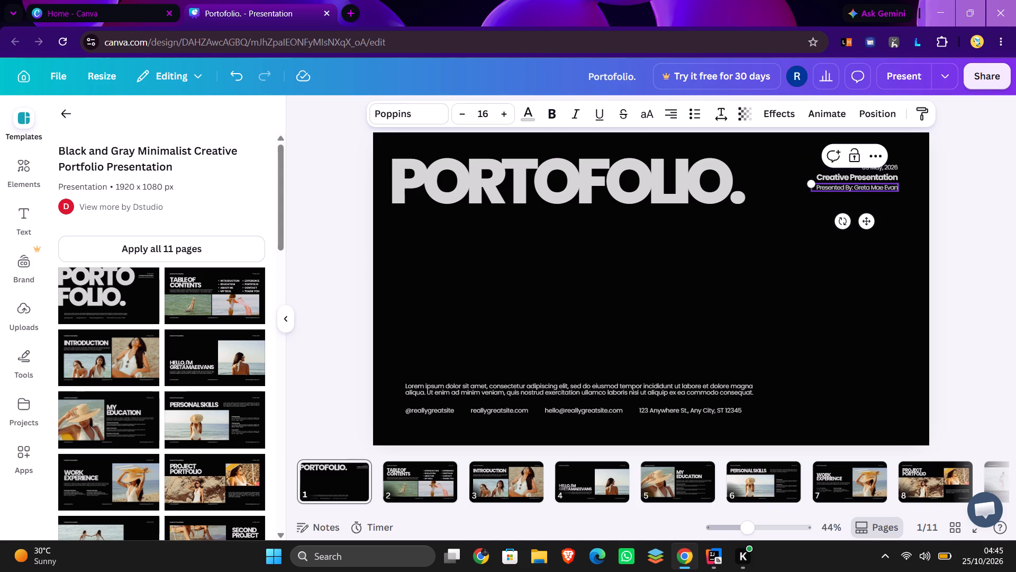
pyautogui.press('BackSpace')
pyautogui.press('BackSpace')
pyautogui.press('BackSpace')
pyautogui.press('BackSpace')
pyautogui.press('BackSpace')
pyautogui.press('BackSpace')
pyautogui.press('BackSpace')
pyautogui.press('BackSpace')
pyautogui.press('BackSpace')
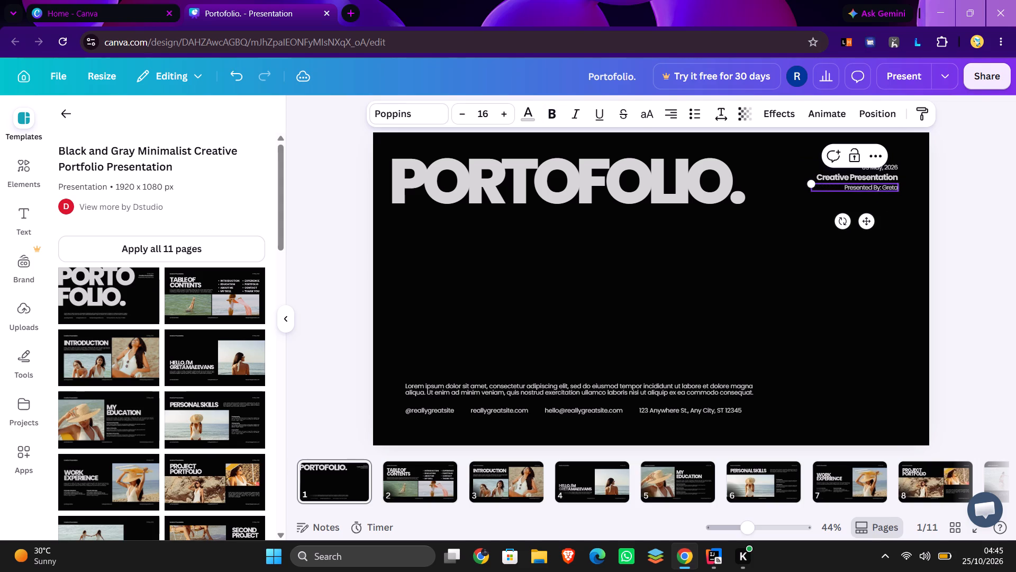
pyautogui.press('BackSpace')
pyautogui.press('BackSpace')
pyautogui.press('BackSpace')
pyautogui.press('BackSpace')
pyautogui.press('BackSpace')
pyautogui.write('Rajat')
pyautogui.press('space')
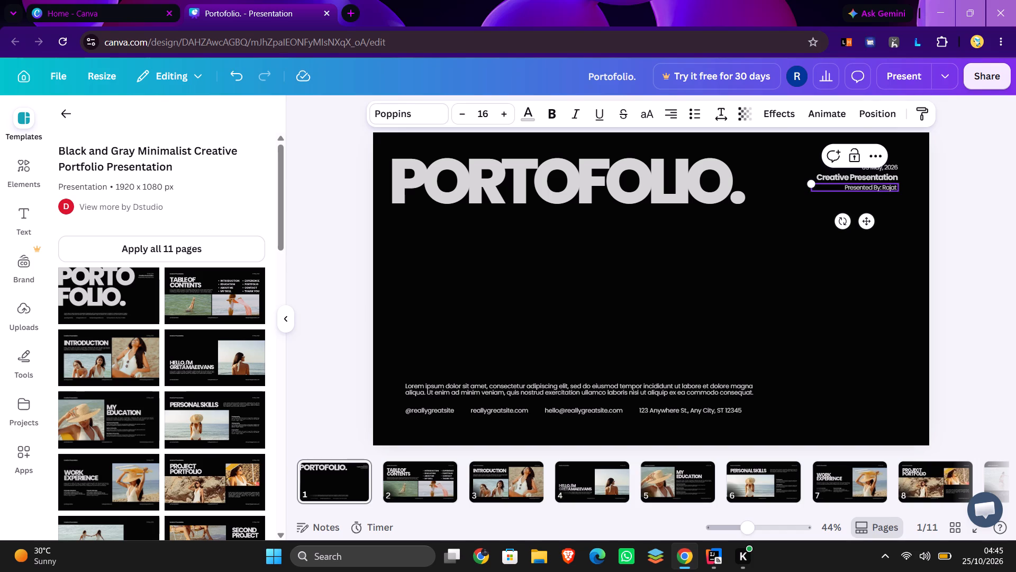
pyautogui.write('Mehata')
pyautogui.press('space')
pyautogui.hscroll(-1, 830, 197)
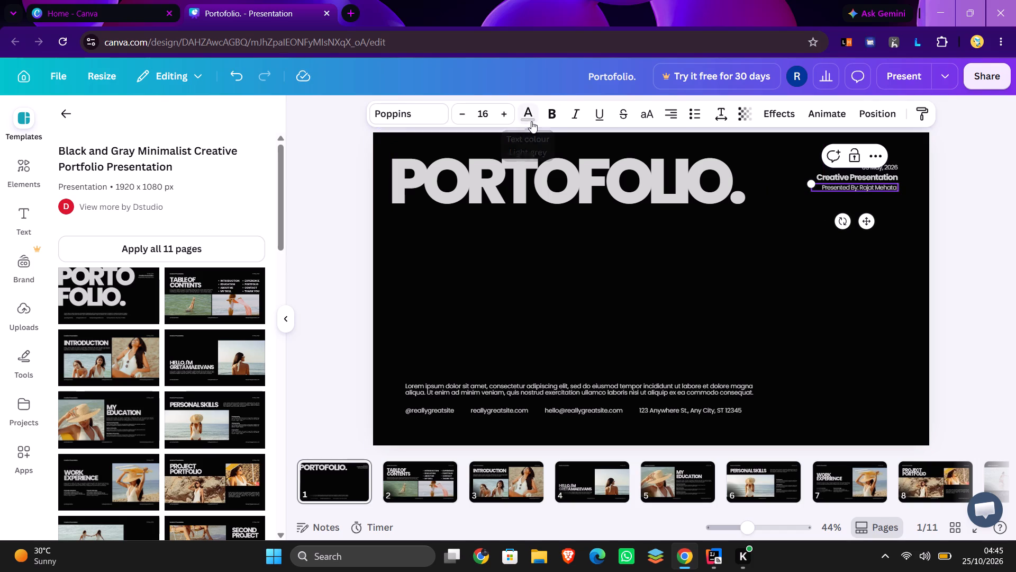
# Increase the font size of the "Presented By:" line to 29.
pyautogui.click(501, 114)
pyautogui.tripleClick(501, 114)
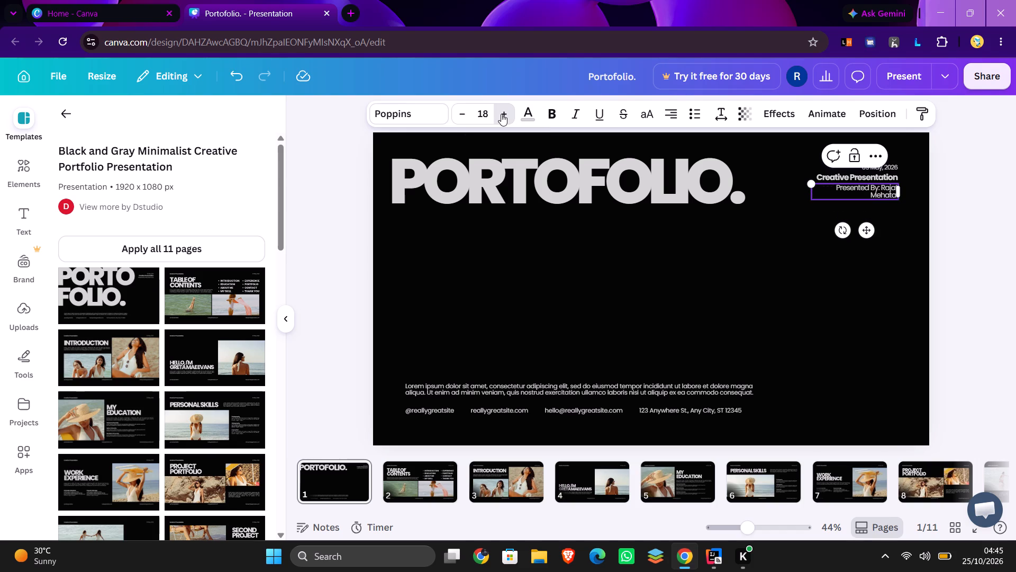
pyautogui.tripleClick(501, 114)
pyautogui.tripleClick(501, 114)
pyautogui.tripleClick(501, 114)
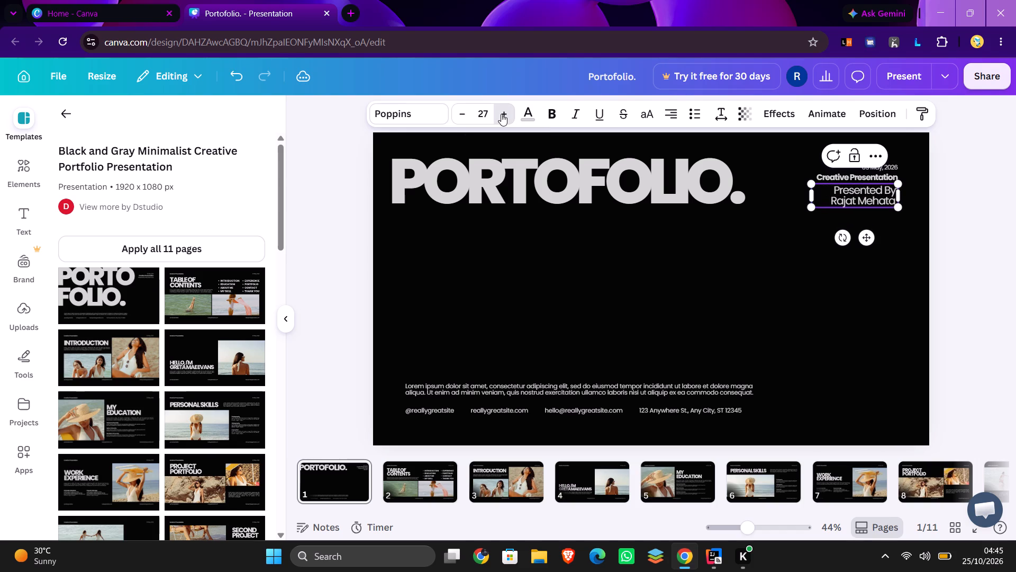
pyautogui.hscroll(2, 521, 120)
# Increase the font size of the "Creative Presentation" text on the cover page to 25.
pyautogui.click(886, 182)
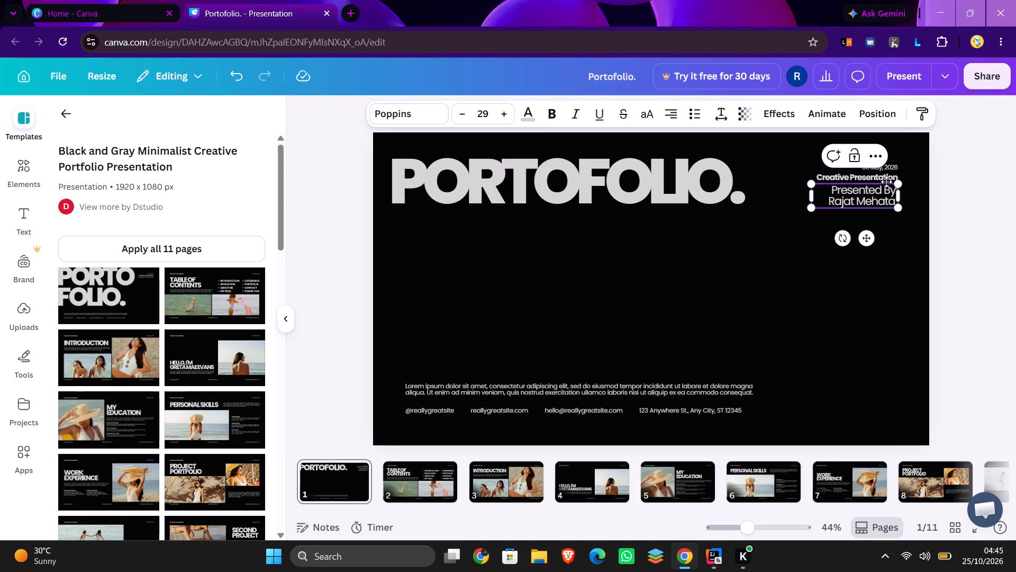
pyautogui.hscroll(-1, 863, 183)
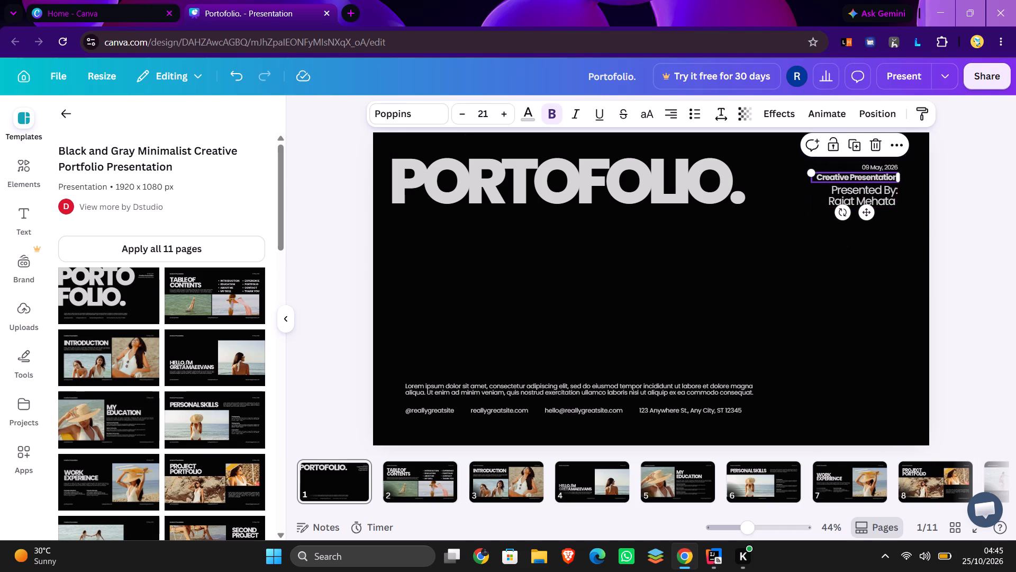
pyautogui.hscroll(-1, 840, 180)
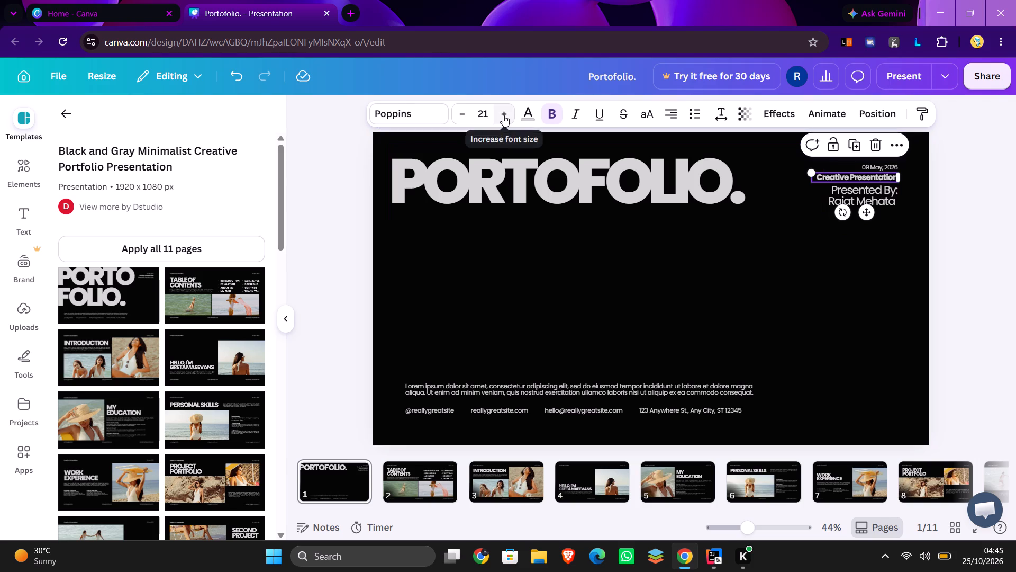
pyautogui.hscroll(-1, 503, 115)
pyautogui.tripleClick(503, 115)
pyautogui.click(503, 115)
pyautogui.hscroll(1, 530, 121)
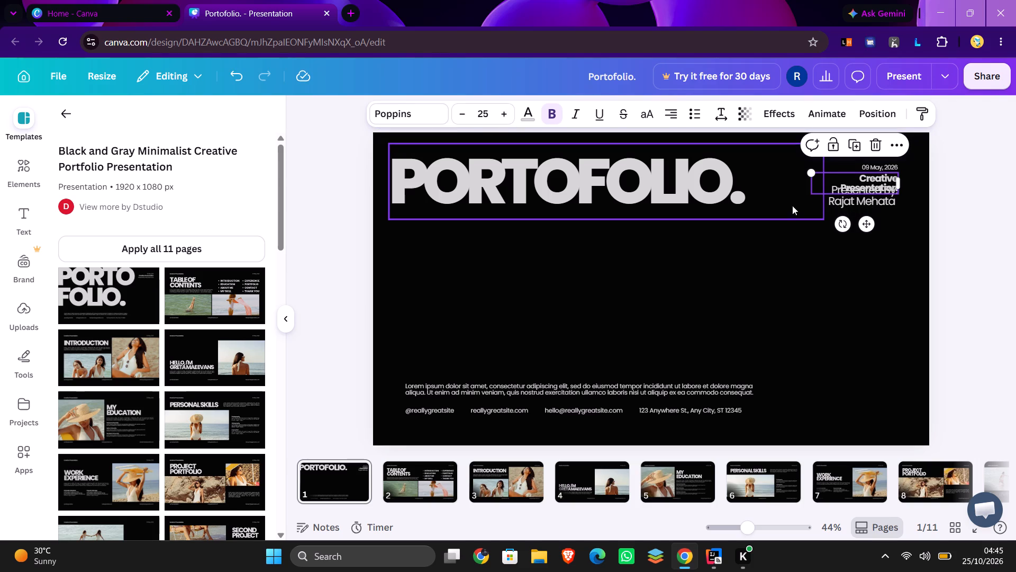
# Move the "Presented By:" text down so it sits just below "Creative Presentation" with even spacing and no overlap.
pyautogui.hscroll(1, 792, 205)
pyautogui.click(875, 197)
pyautogui.moveTo(875, 197); pyautogui.dragTo(877, 208)
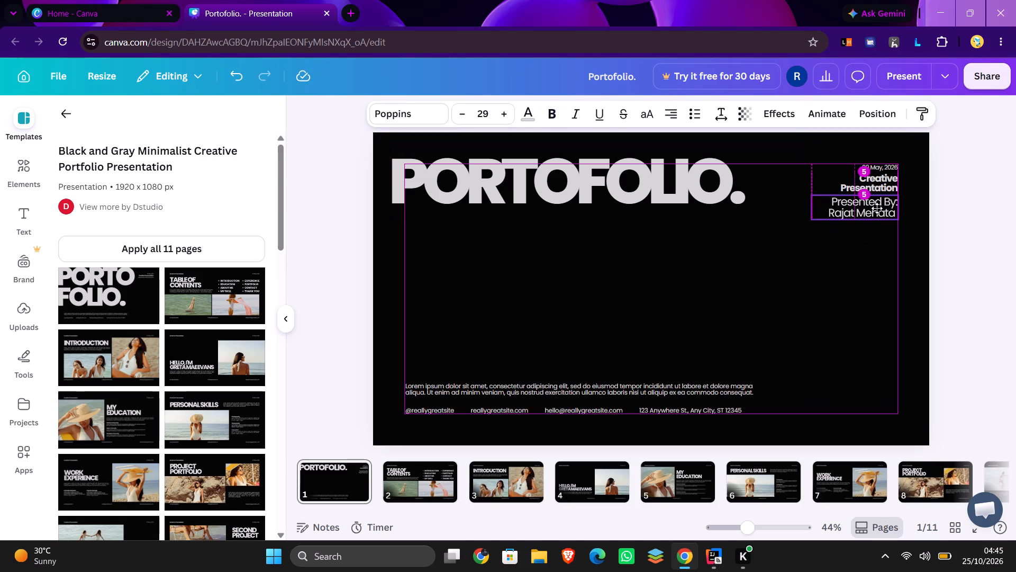
pyautogui.moveTo(877, 208); pyautogui.dragTo(877, 208)
pyautogui.click(840, 272)
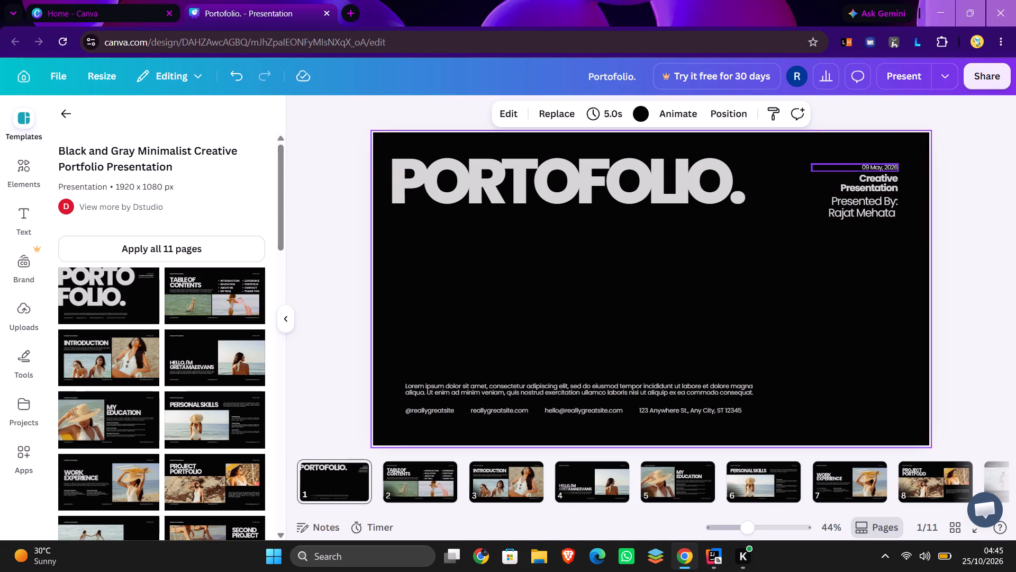
# Change the month in the cover page's date so it reads 09 Nov, 2026.
pyautogui.click(890, 167)
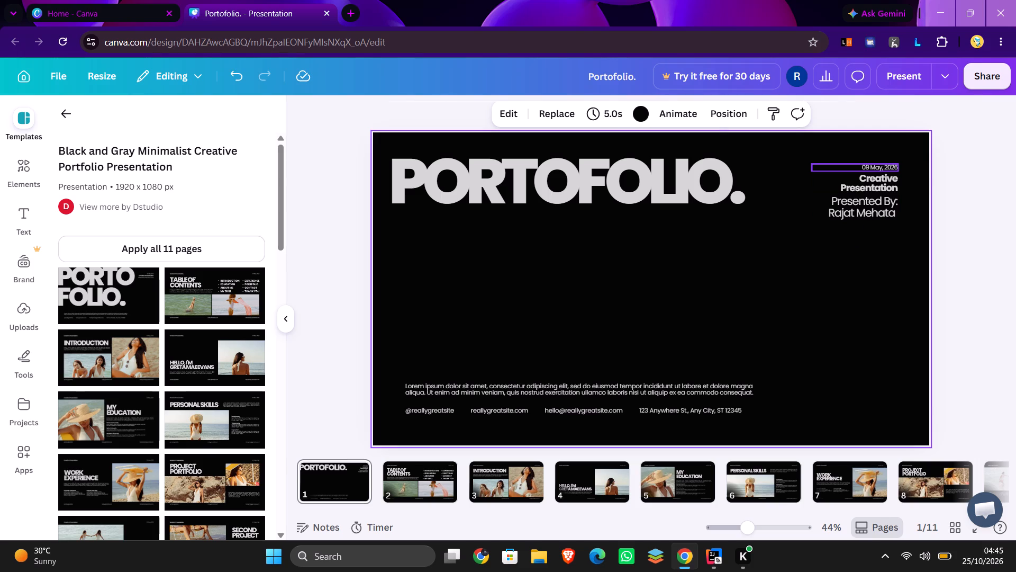
pyautogui.click(883, 168)
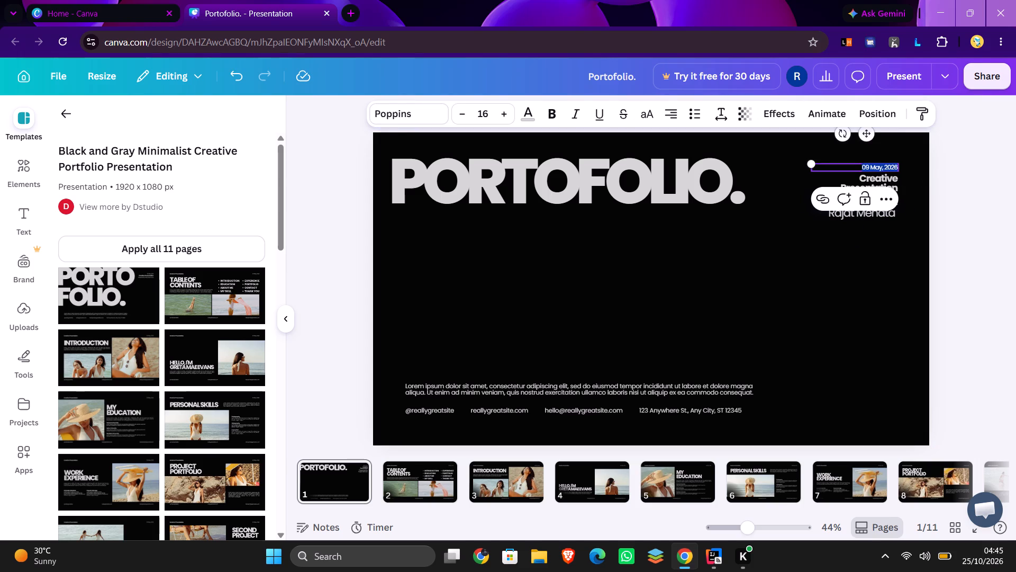
pyautogui.press('Left')
pyautogui.press('Left')
pyautogui.press('BackSpace')
pyautogui.press('BackSpace')
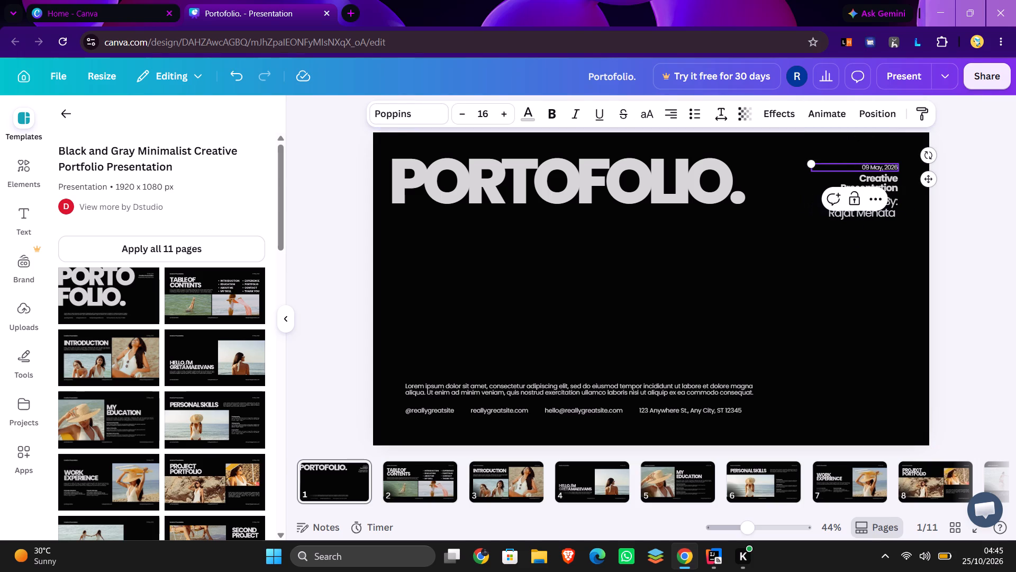
pyautogui.press('Left')
pyautogui.click(883, 168)
pyautogui.press('Left')
pyautogui.press('Left')
pyautogui.press('BackSpace')
pyautogui.press('BackSpace')
pyautogui.press('Right')
pyautogui.press('BackSpace')
pyautogui.press('space')
pyautogui.write('Nov')
pyautogui.press('space')
pyautogui.hotkey('ctrl', '+')
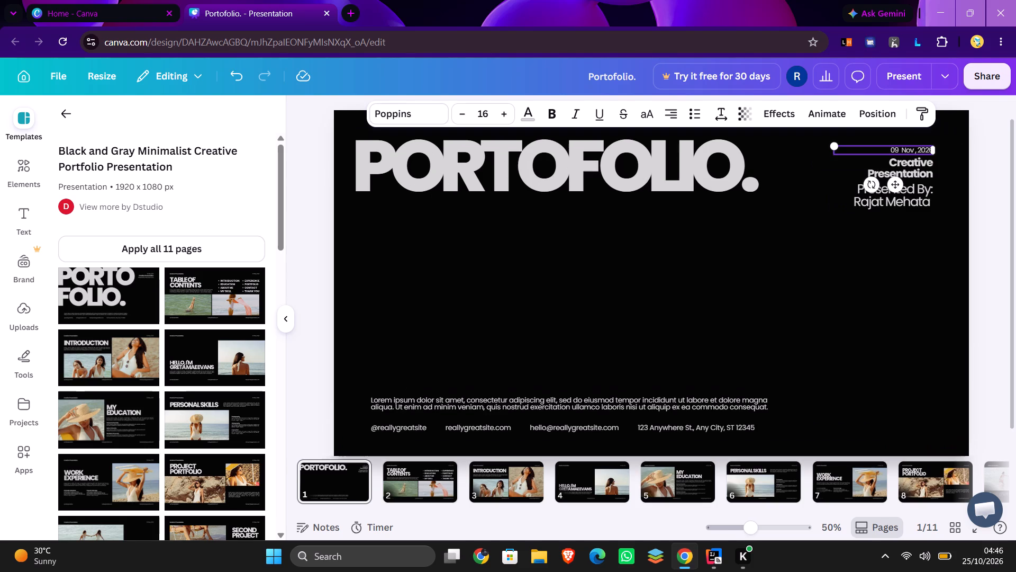
pyautogui.hotkey('ctrl', '-')
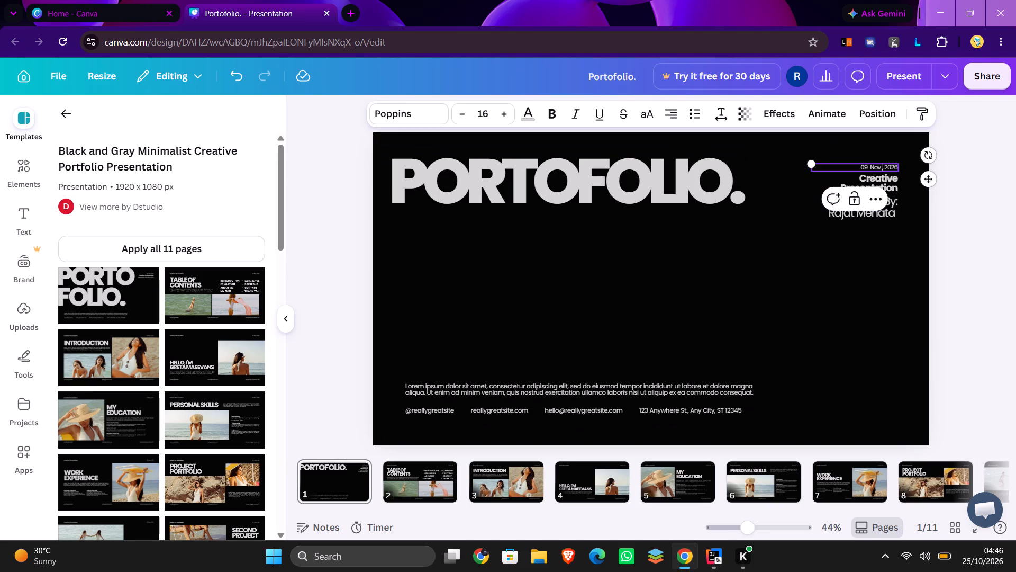
# Increase the font size of the cover page's date to 22.
pyautogui.click(508, 113)
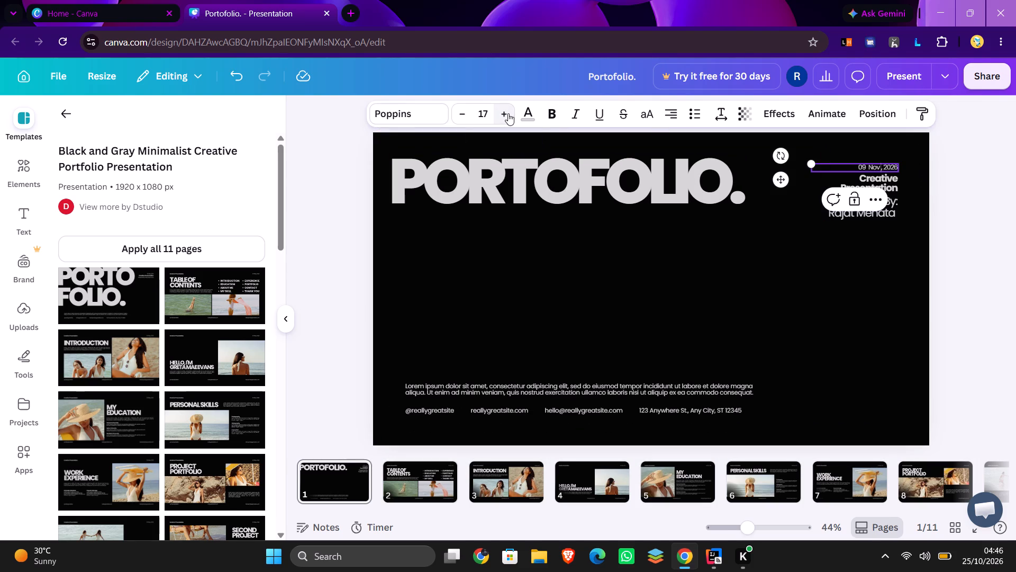
pyautogui.tripleClick(508, 113)
pyautogui.doubleClick(508, 113)
pyautogui.click(591, 311)
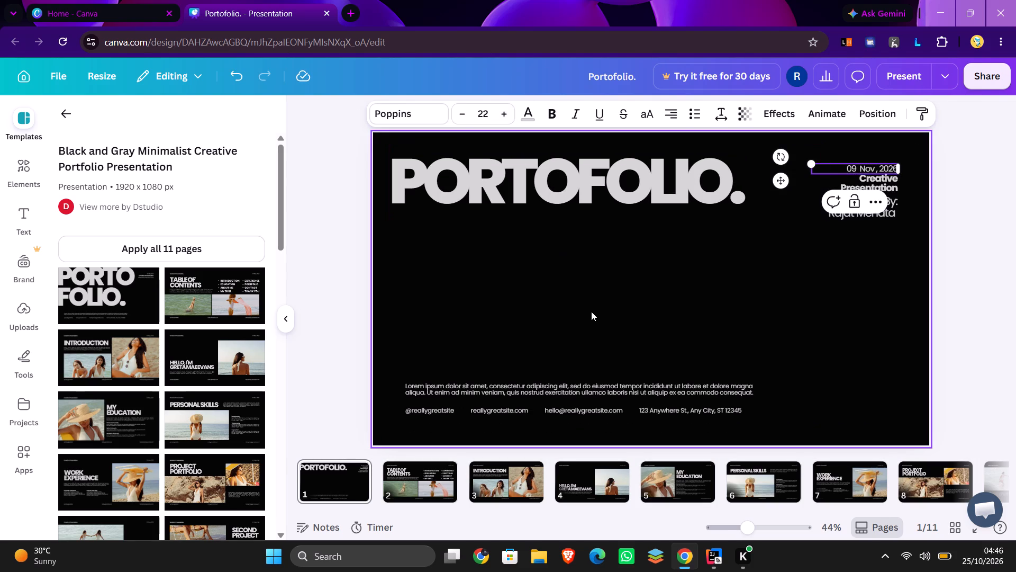
# Change the font of the cover page's "PORTOFOLIO." title to DM Sans, trying Anton first.
pyautogui.click(393, 161)
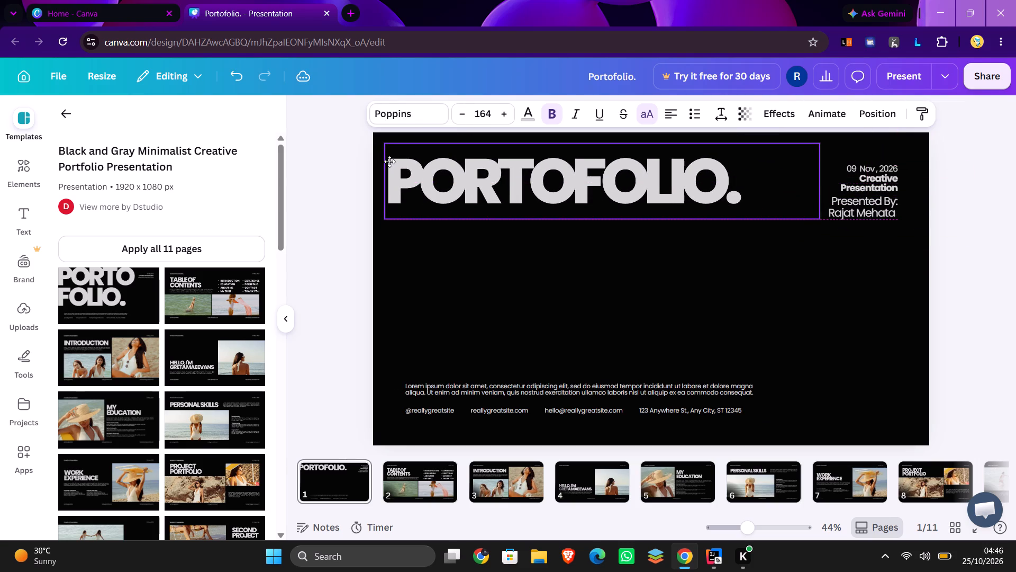
pyautogui.tripleClick(456, 171)
pyautogui.click(456, 171)
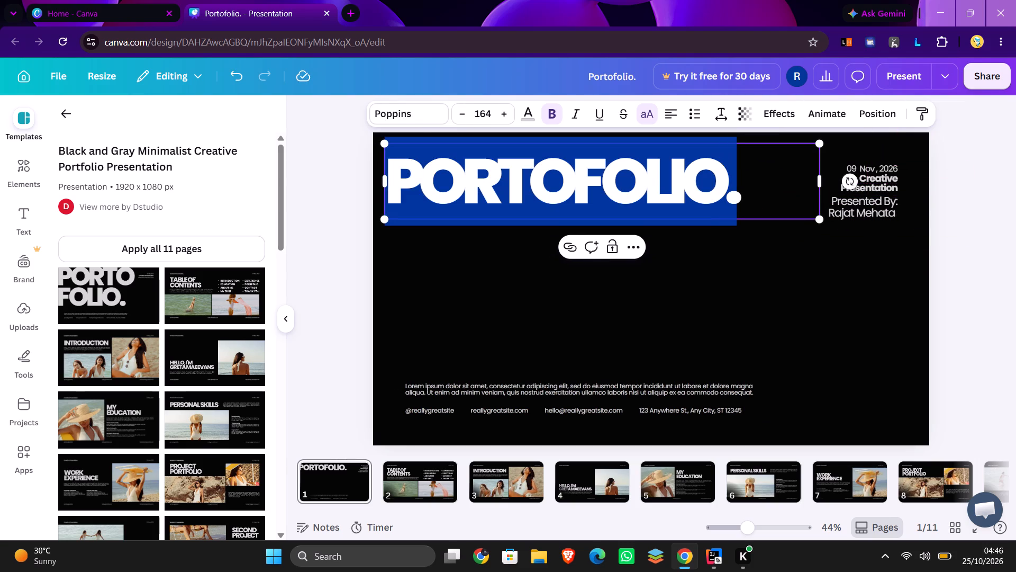
pyautogui.click(429, 113)
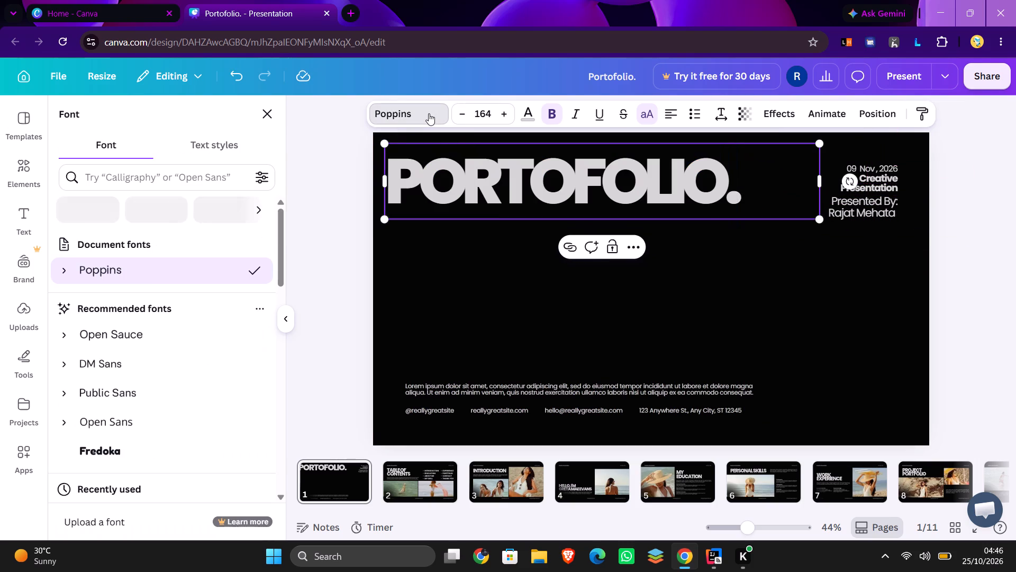
pyautogui.scroll(-3, 185, 356)
pyautogui.press('3')
pyautogui.scroll(-1, 185, 356)
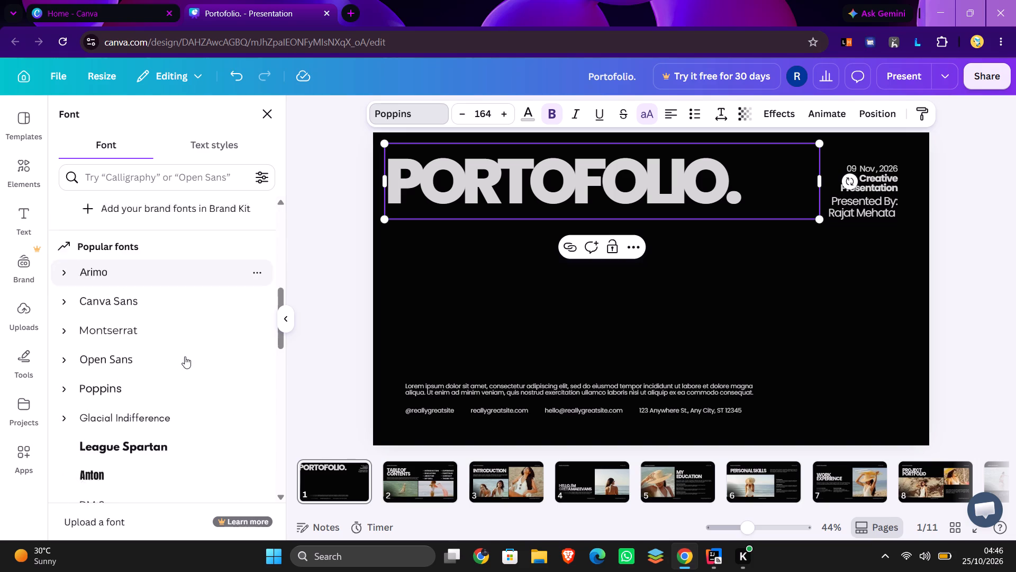
pyautogui.scroll(-1, 185, 356)
pyautogui.click(124, 392)
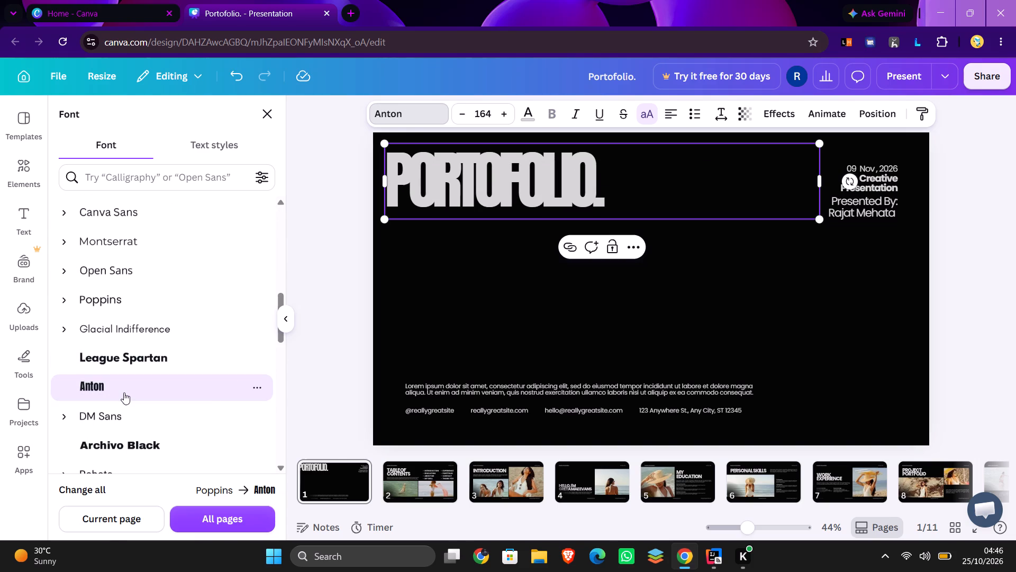
pyautogui.click(122, 419)
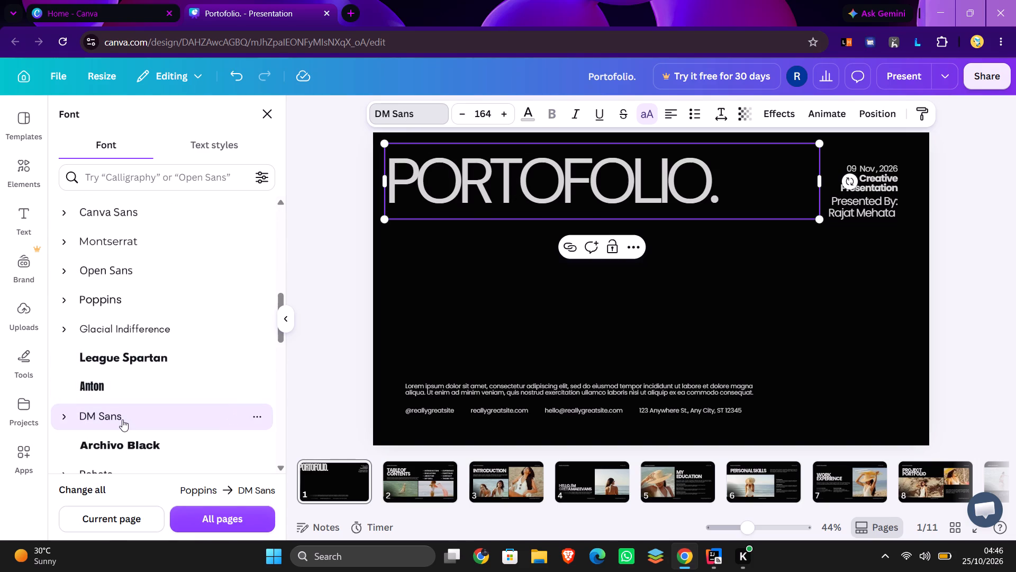
pyautogui.click(349, 301)
pyautogui.scroll(-1, 511, 343)
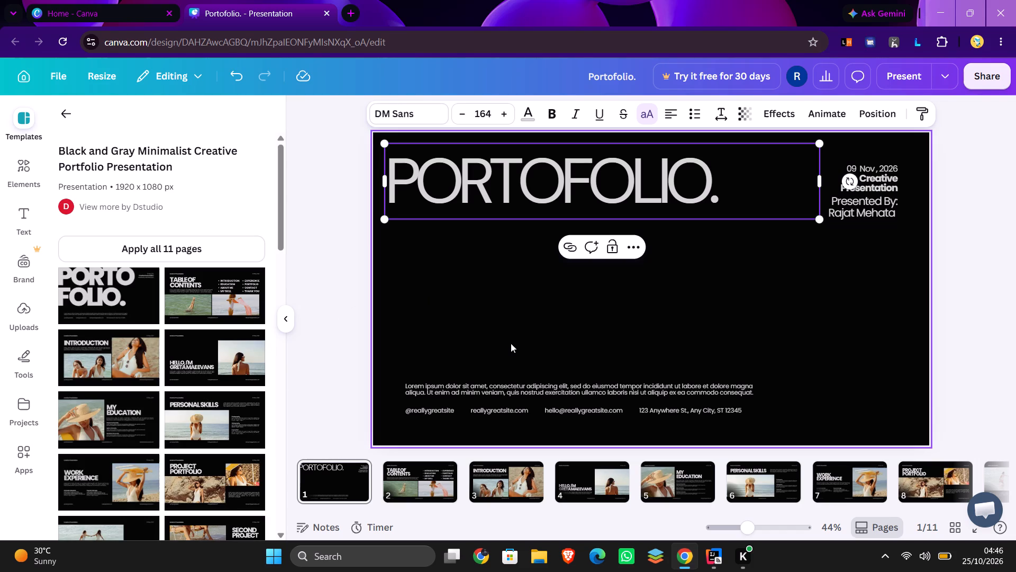
# Delete all of the lorem ipsum placeholder text in the paragraph above the cover page's contact details.
pyautogui.click(707, 389)
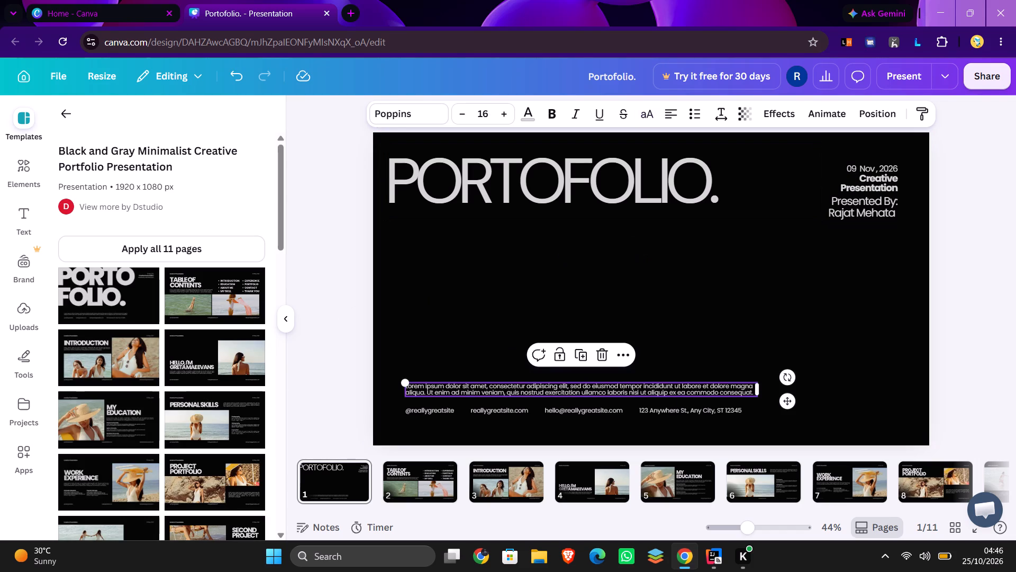
pyautogui.click(756, 389)
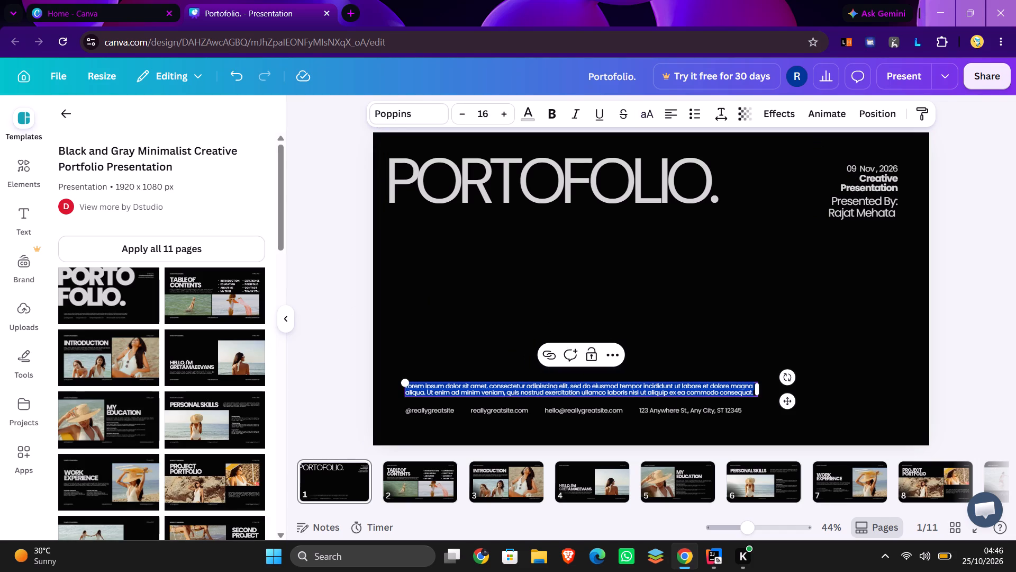
pyautogui.click(750, 390)
pyautogui.click(750, 390)
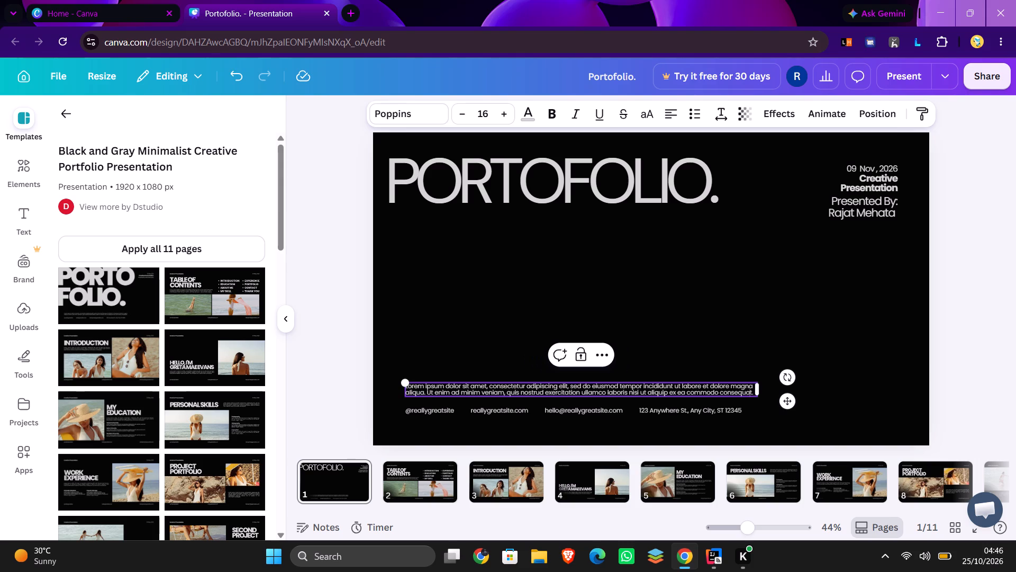
pyautogui.press('BackSpace')
pyautogui.press('BackSpace')
pyautogui.press('BackSpace')
pyautogui.press('BackSpace')
pyautogui.press('Right')
pyautogui.press('Right')
pyautogui.press('BackSpace')
pyautogui.press('BackSpace')
pyautogui.press('BackSpace')
pyautogui.press('BackSpace')
pyautogui.press('BackSpace')
pyautogui.press('BackSpace')
pyautogui.press('BackSpace')
pyautogui.press('BackSpace')
pyautogui.press('BackSpace')
pyautogui.press('BackSpace')
pyautogui.press('BackSpace')
pyautogui.press('BackSpace')
pyautogui.press('BackSpace')
pyautogui.press('BackSpace')
pyautogui.press('BackSpace')
pyautogui.press('BackSpace')
pyautogui.press('BackSpace')
pyautogui.press('BackSpace')
pyautogui.press('BackSpace')
pyautogui.press('BackSpace')
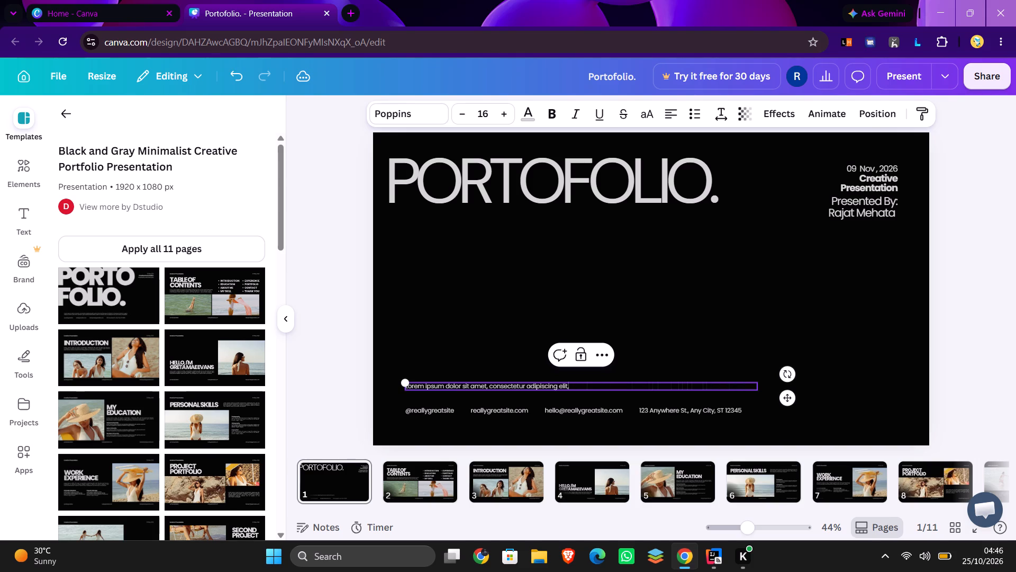
pyautogui.press('BackSpace')
pyautogui.press('BackSpace')
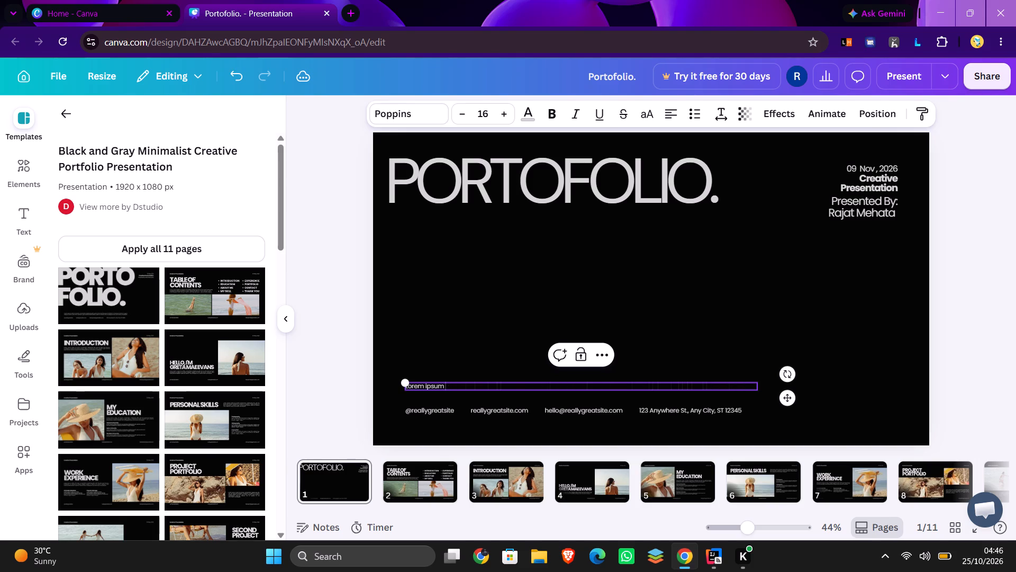
pyautogui.press('BackSpace')
pyautogui.press('BackSpace')
pyautogui.press('BackSpace')
pyautogui.press('BackSpace')
pyautogui.press('BackSpace')
pyautogui.press('BackSpace')
pyautogui.press('BackSpace')
pyautogui.press('BackSpace')
pyautogui.press('BackSpace')
pyautogui.press('BackSpace')
pyautogui.press('BackSpace')
pyautogui.press('BackSpace')
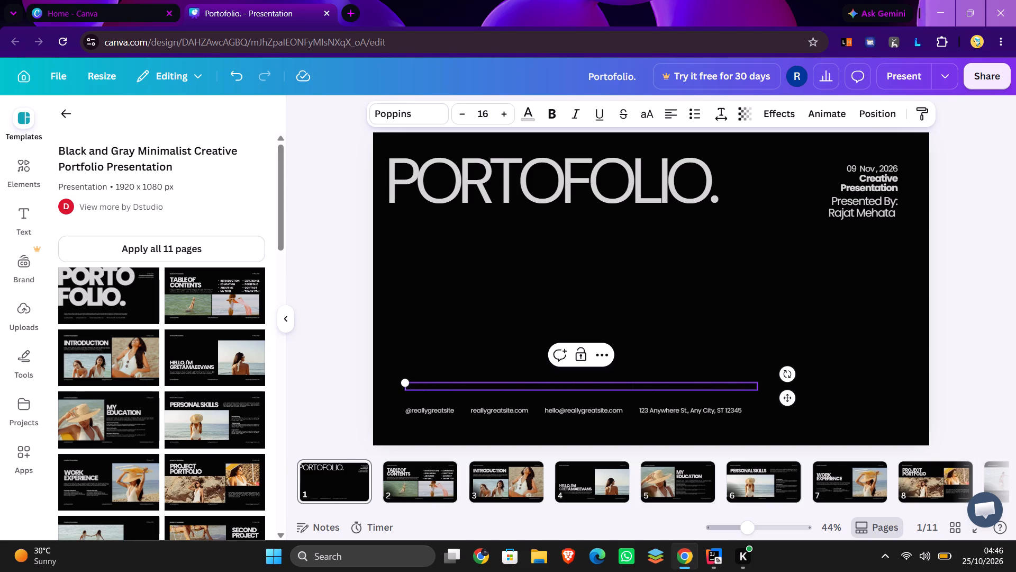
# Start the description in the emptied paragraph with the presenter's full name followed by "is a software Engineering".
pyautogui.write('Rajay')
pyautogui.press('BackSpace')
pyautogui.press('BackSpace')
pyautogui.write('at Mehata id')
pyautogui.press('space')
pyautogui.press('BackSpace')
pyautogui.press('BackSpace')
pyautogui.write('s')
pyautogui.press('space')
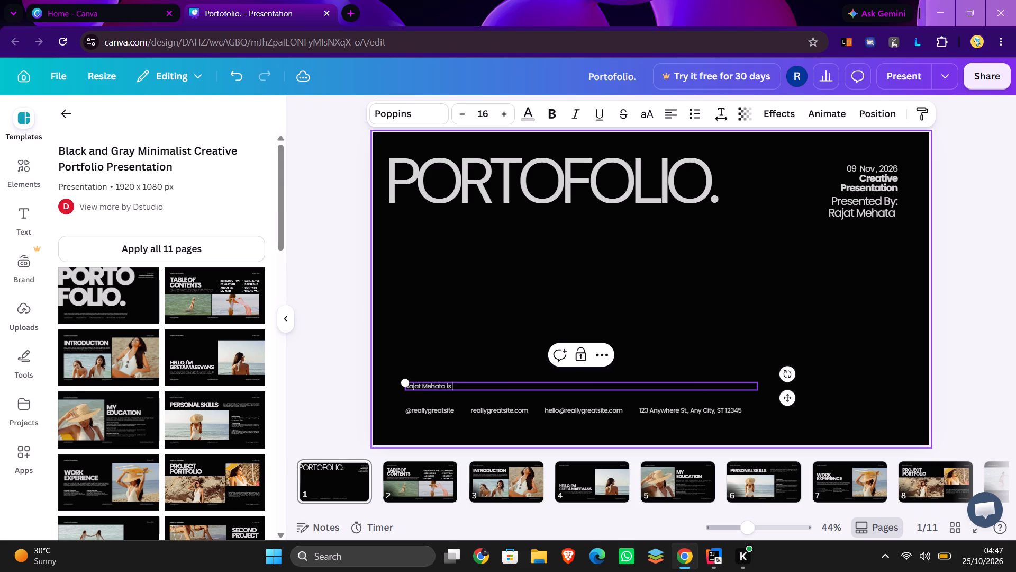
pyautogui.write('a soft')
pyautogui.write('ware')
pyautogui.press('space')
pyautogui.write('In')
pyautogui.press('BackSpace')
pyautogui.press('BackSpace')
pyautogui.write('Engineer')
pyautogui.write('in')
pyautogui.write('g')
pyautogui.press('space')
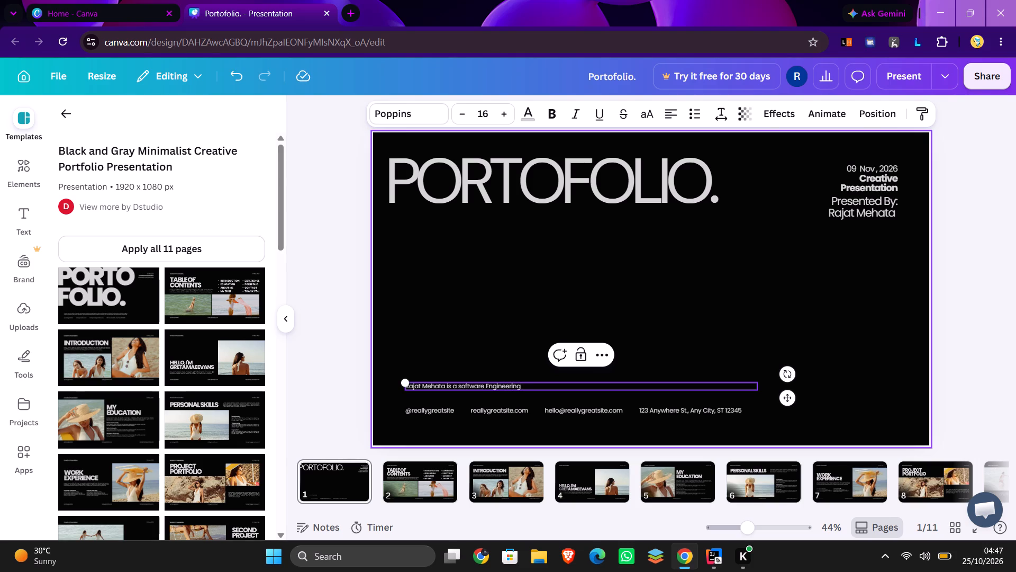
# Continue the description sentence with "who is currently working in the Multinational comapany".
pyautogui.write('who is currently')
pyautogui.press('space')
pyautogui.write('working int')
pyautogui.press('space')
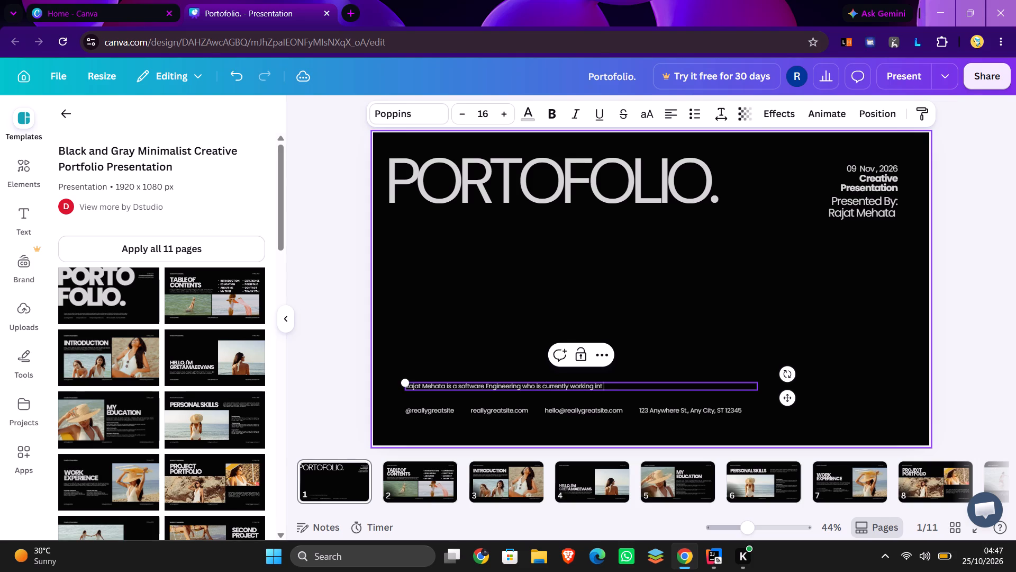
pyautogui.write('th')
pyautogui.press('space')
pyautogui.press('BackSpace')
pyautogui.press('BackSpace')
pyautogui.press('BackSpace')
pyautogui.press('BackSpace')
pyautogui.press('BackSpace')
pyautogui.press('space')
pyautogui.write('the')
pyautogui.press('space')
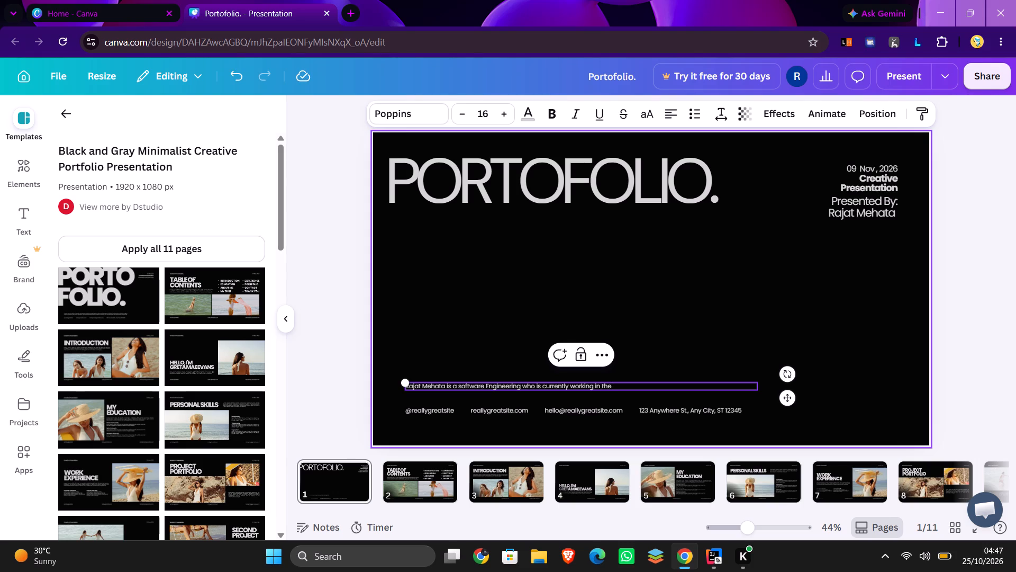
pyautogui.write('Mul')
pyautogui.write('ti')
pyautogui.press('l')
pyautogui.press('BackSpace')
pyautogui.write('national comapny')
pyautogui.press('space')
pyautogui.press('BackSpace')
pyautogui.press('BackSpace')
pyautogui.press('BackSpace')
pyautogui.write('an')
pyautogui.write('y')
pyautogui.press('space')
# Continue the cover page description with "with 10 years of experince".
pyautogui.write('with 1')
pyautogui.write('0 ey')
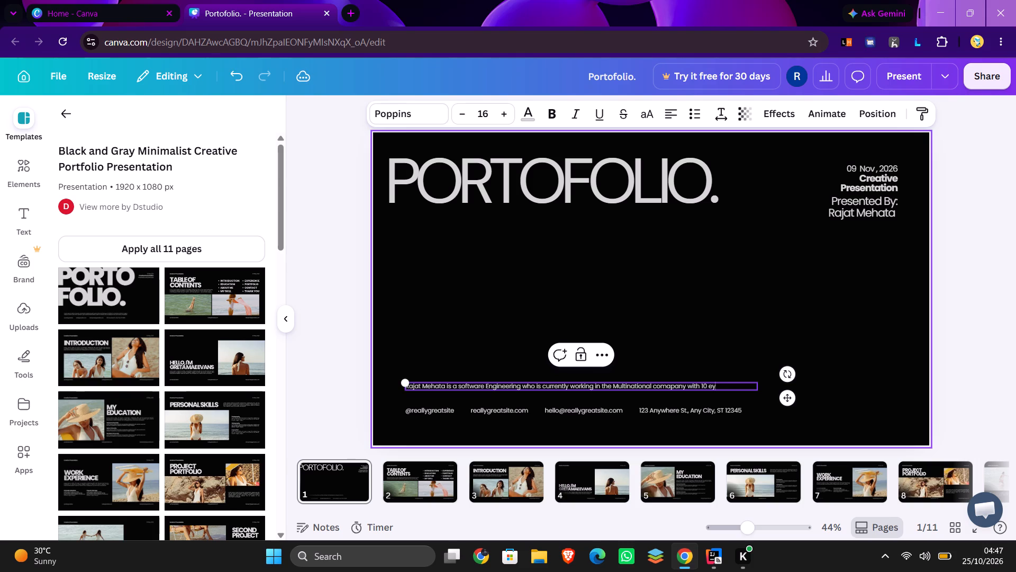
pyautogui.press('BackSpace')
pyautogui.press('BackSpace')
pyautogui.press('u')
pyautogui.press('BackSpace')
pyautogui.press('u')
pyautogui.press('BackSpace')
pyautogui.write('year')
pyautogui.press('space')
pyautogui.press('BackSpace')
pyautogui.write('s of e')
pyautogui.write('xpe')
pyautogui.write('rince')
pyautogui.press('space')
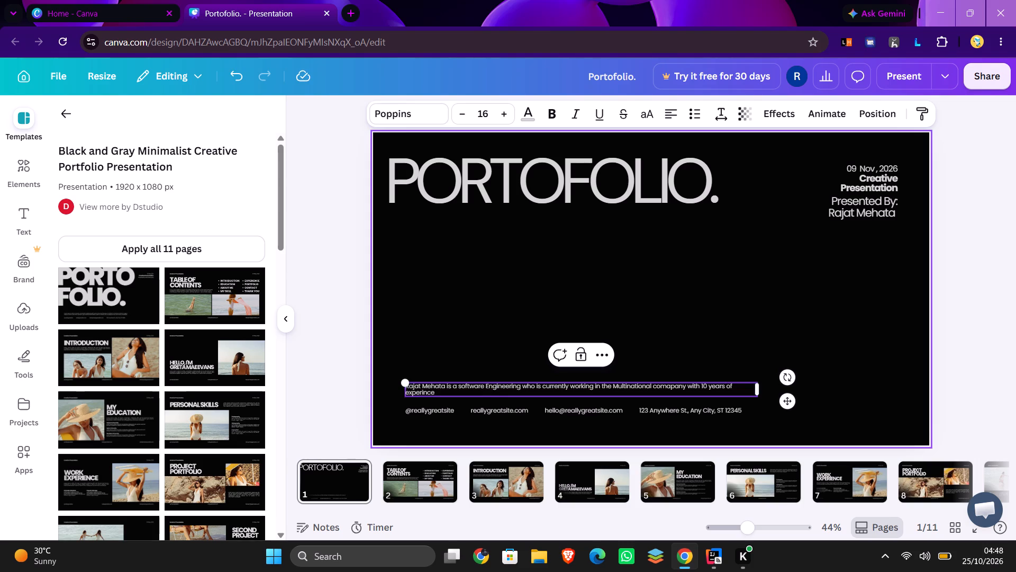
# Extend the description sentence with "on the Software Enginnering".
pyautogui.write('on the')
pyautogui.press('space')
pyautogui.hotkey('shift', 'd')
pyautogui.press('BackSpace')
pyautogui.write('So')
pyautogui.write('ft')
pyautogui.write('ware')
pyautogui.press('space')
pyautogui.write('Enginner')
pyautogui.write('ing')
pyautogui.press('space')
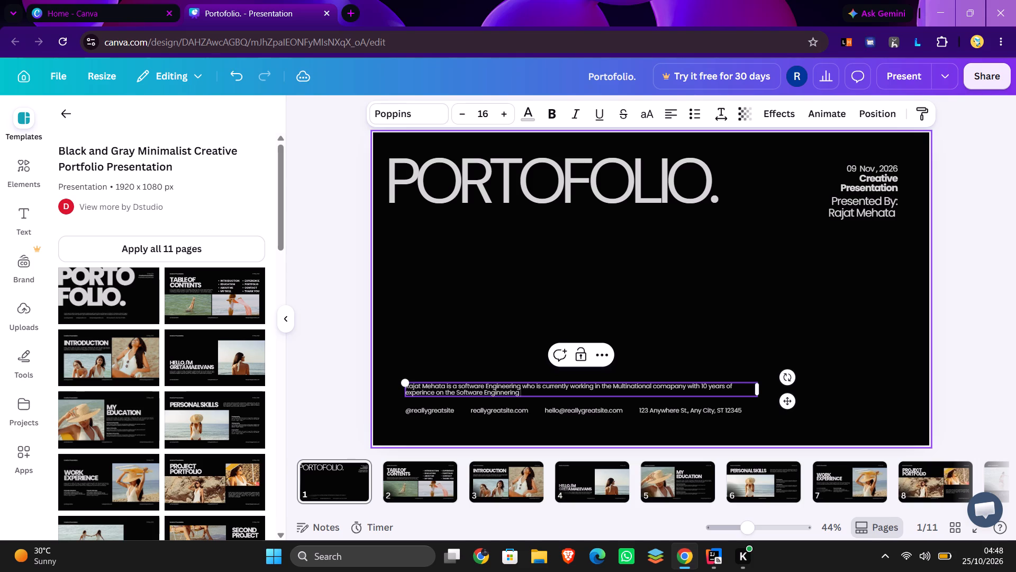
# Insert the word "devdelopment" between "Software" and "Enginnering" in the description.
pyautogui.press('Left')
pyautogui.press('Left')
pyautogui.press('Left')
pyautogui.press('Left')
pyautogui.press('Left')
pyautogui.press('Left')
pyautogui.press('Left')
pyautogui.press('Left')
pyautogui.press('Left')
pyautogui.press('Left')
pyautogui.press('Left')
pyautogui.press('Left')
pyautogui.write('devdelopment')
pyautogui.press('space')
# Shorten "Enginnering" to "Enginner" and finish the sentence with "position.".
pyautogui.press('Right')
pyautogui.press('Right')
pyautogui.press('Right')
pyautogui.press('Right')
pyautogui.press('Right')
pyautogui.press('Right')
pyautogui.press('Right')
pyautogui.press('Right')
pyautogui.press('Right')
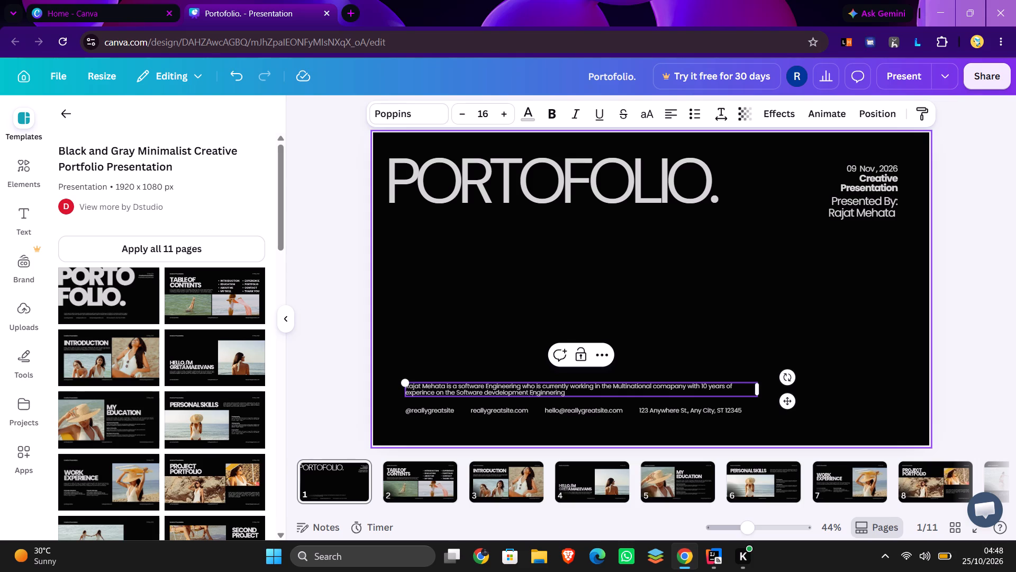
pyautogui.press('Right')
pyautogui.press('Right')
pyautogui.press('BackSpace')
pyautogui.press('BackSpace')
pyautogui.press('BackSpace')
pyautogui.press('space')
pyautogui.write('position')
pyautogui.press('space')
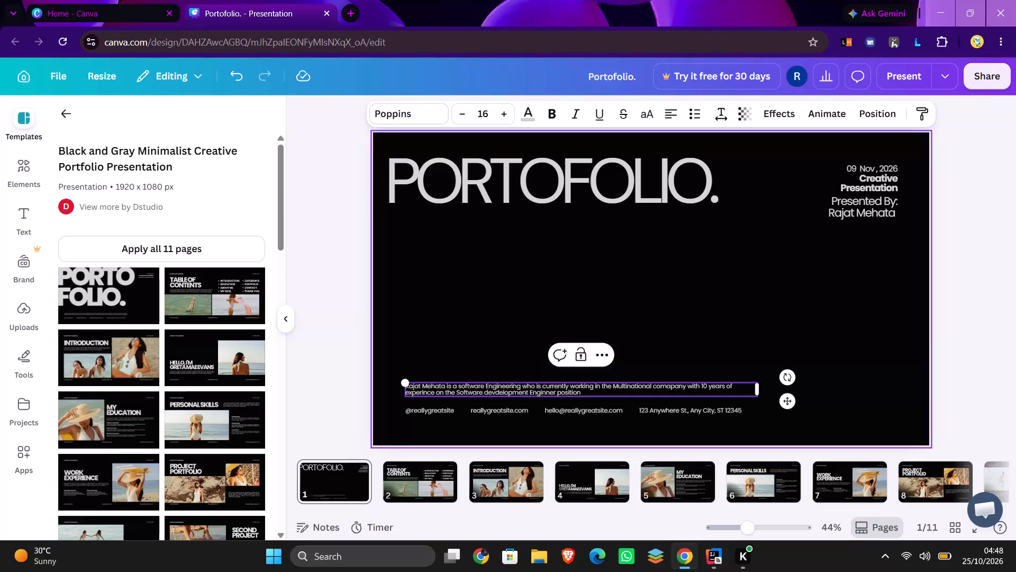
pyautogui.press('BackSpace')
pyautogui.write('.')
# Add a second sentence to the description reading "Very Hard working and motivated personality.".
pyautogui.press('space')
pyautogui.write('Very')
pyautogui.press('space')
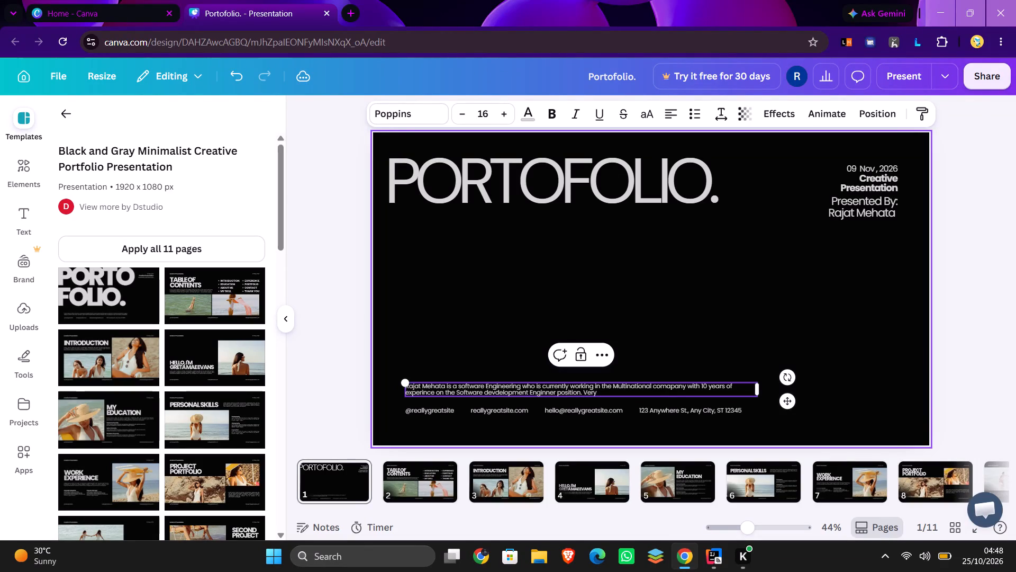
pyautogui.write('Hard')
pyautogui.press('space')
pyautogui.write('working and mo')
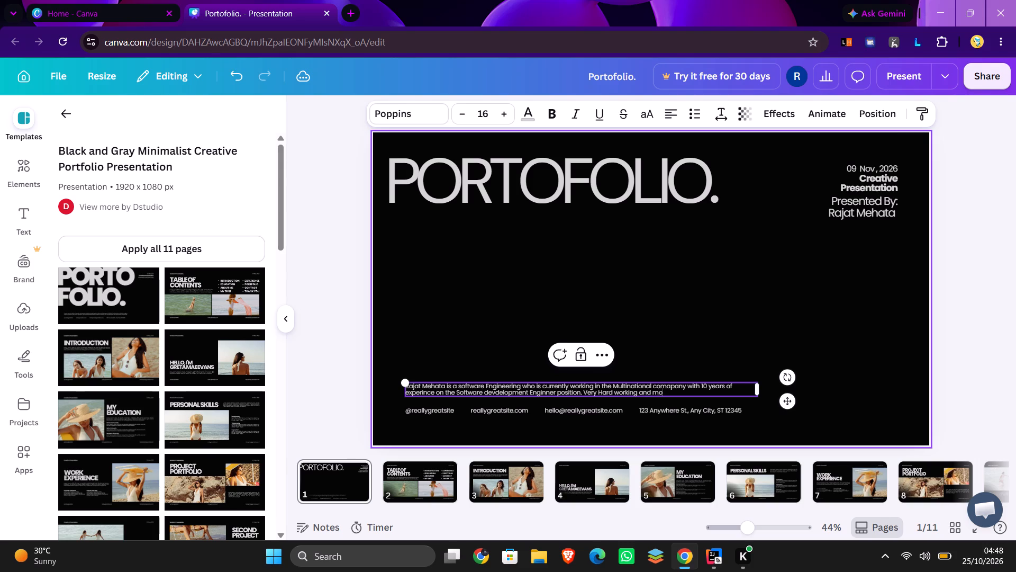
pyautogui.write('tivated')
pyautogui.press('space')
pyautogui.write('perso')
pyautogui.write('nality')
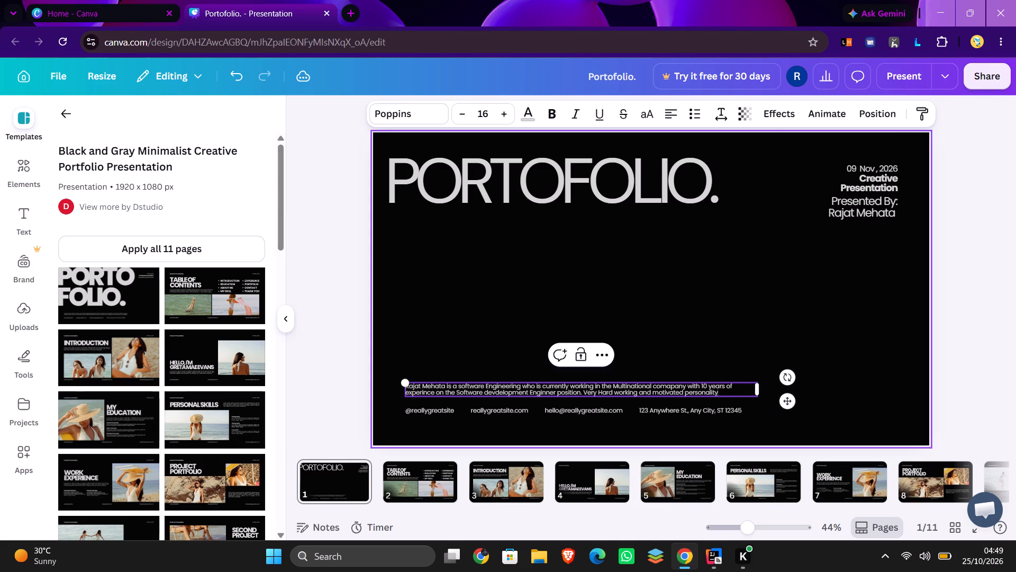
pyautogui.press('.')
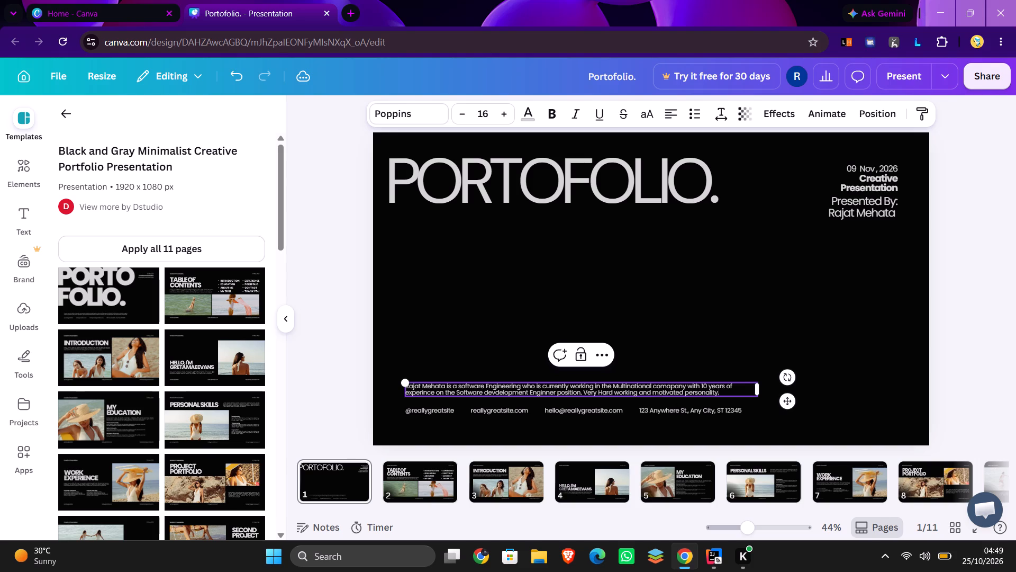
# Move the description paragraph up the cover page so it sits a little below the "PORTOFOLIO." title.
pyautogui.moveTo(625, 380); pyautogui.dragTo(611, 318)
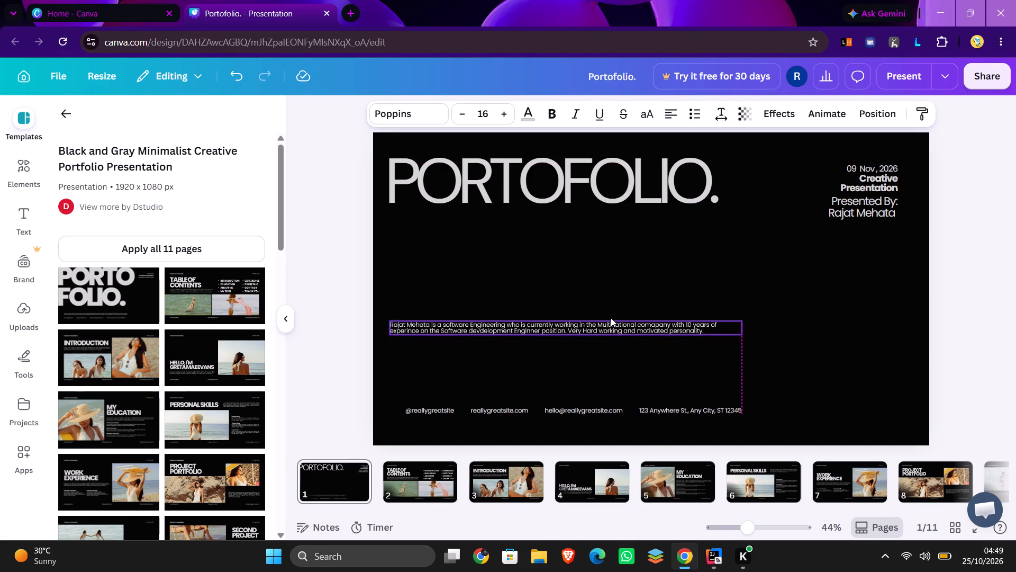
pyautogui.moveTo(611, 318); pyautogui.dragTo(611, 317)
pyautogui.moveTo(586, 333); pyautogui.dragTo(584, 352)
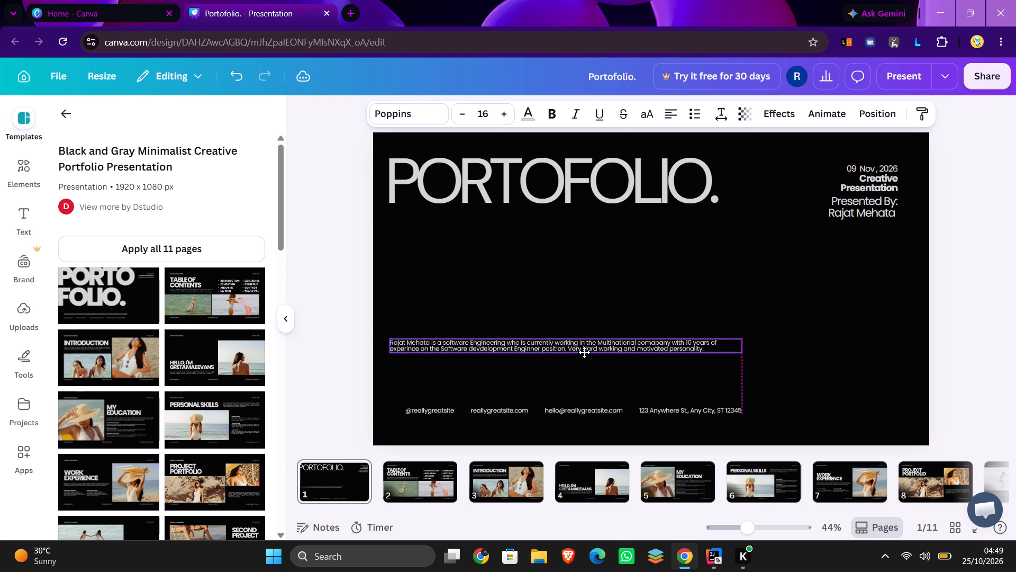
pyautogui.moveTo(584, 352); pyautogui.dragTo(583, 264)
pyautogui.click(562, 263)
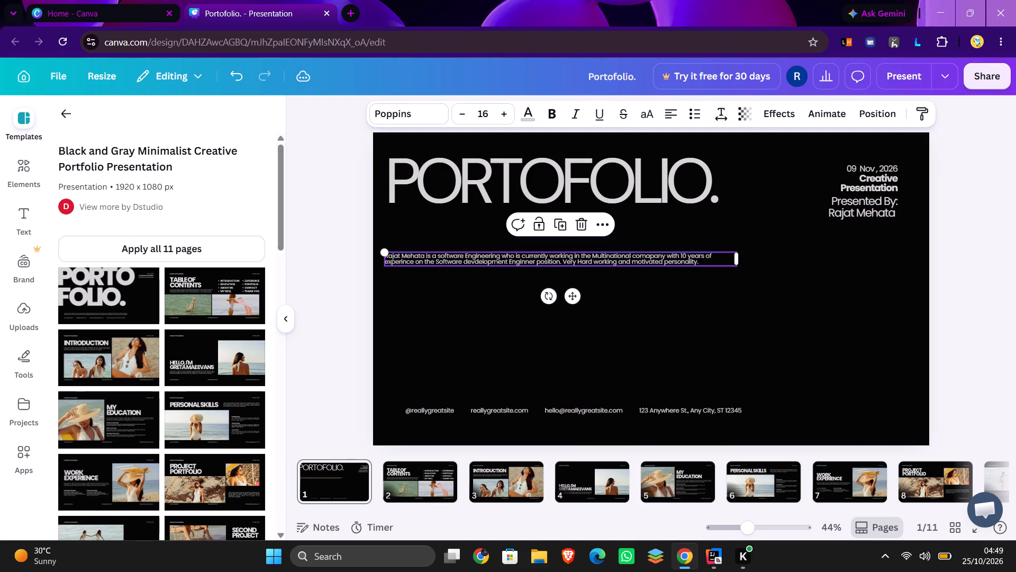
# Increase the font size of the whole description paragraph to 37.
pyautogui.moveTo(698, 263); pyautogui.dragTo(535, 256)
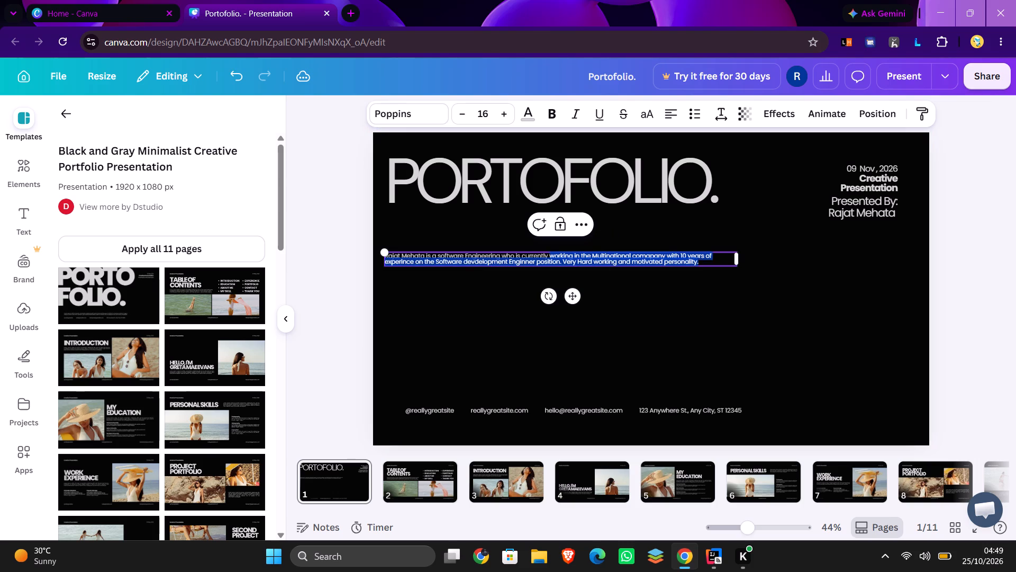
pyautogui.moveTo(535, 256); pyautogui.dragTo(385, 257)
pyautogui.hscroll(-1, 412, 260)
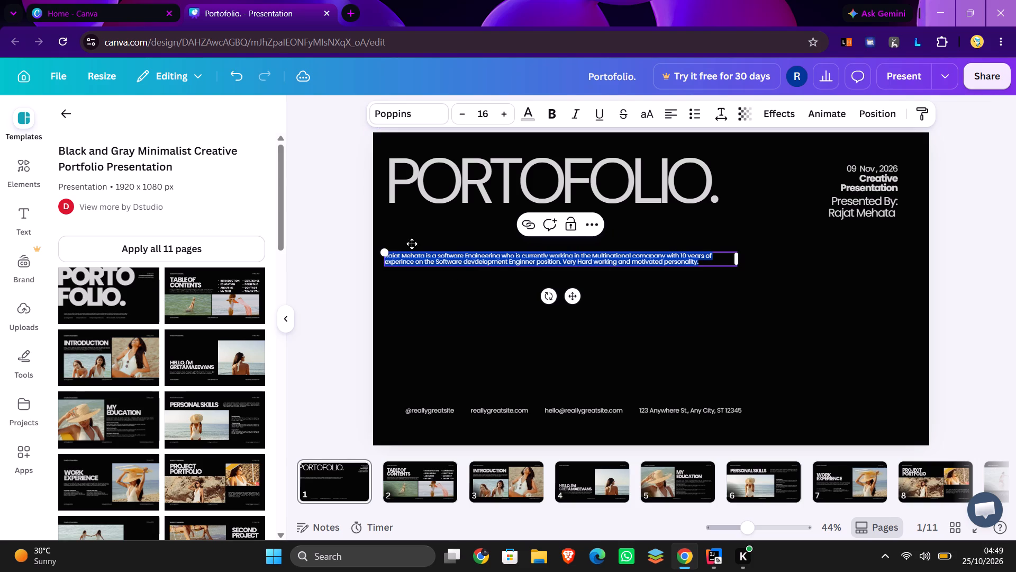
pyautogui.tripleClick(502, 112)
pyautogui.tripleClick(502, 112)
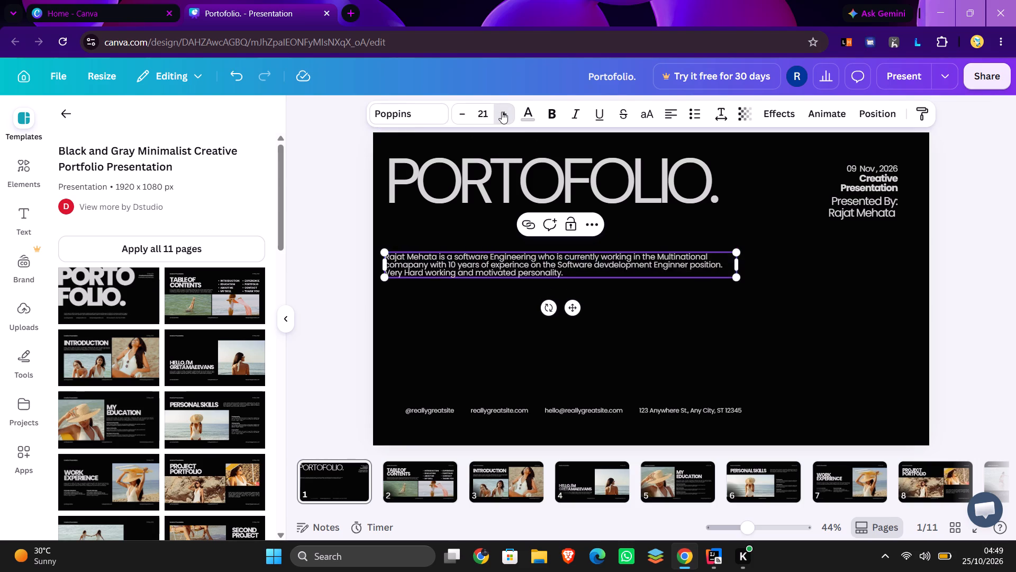
pyautogui.tripleClick(502, 112)
pyautogui.tripleClick(502, 112)
pyautogui.tripleClick(502, 112)
pyautogui.tripleClick(502, 112)
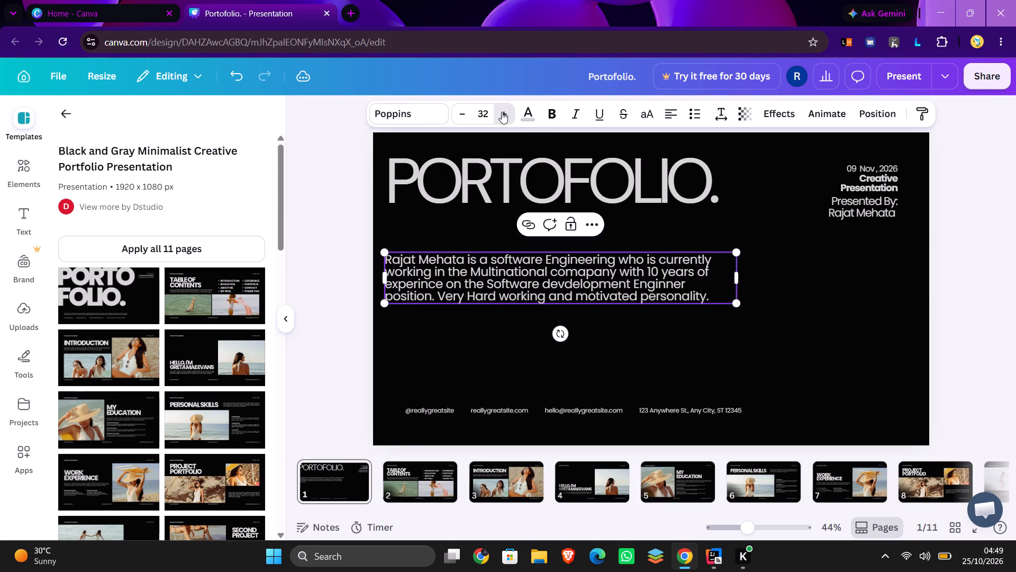
pyautogui.tripleClick(502, 112)
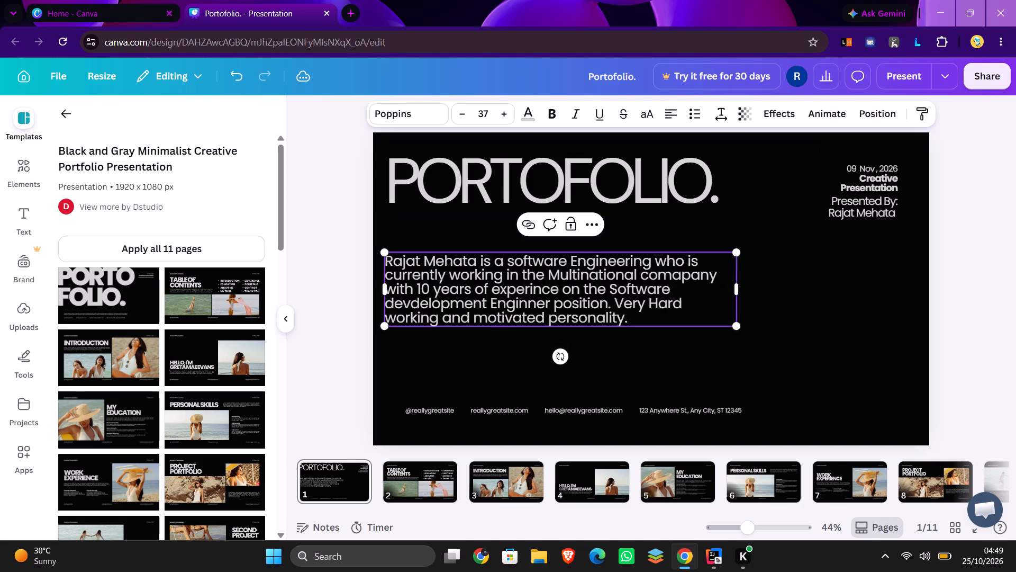
# Recolour the description text with the default grey-to-white gradient, trying two greens, dark brown and light grey first.
pyautogui.click(634, 316)
pyautogui.moveTo(634, 316); pyautogui.dragTo(409, 264)
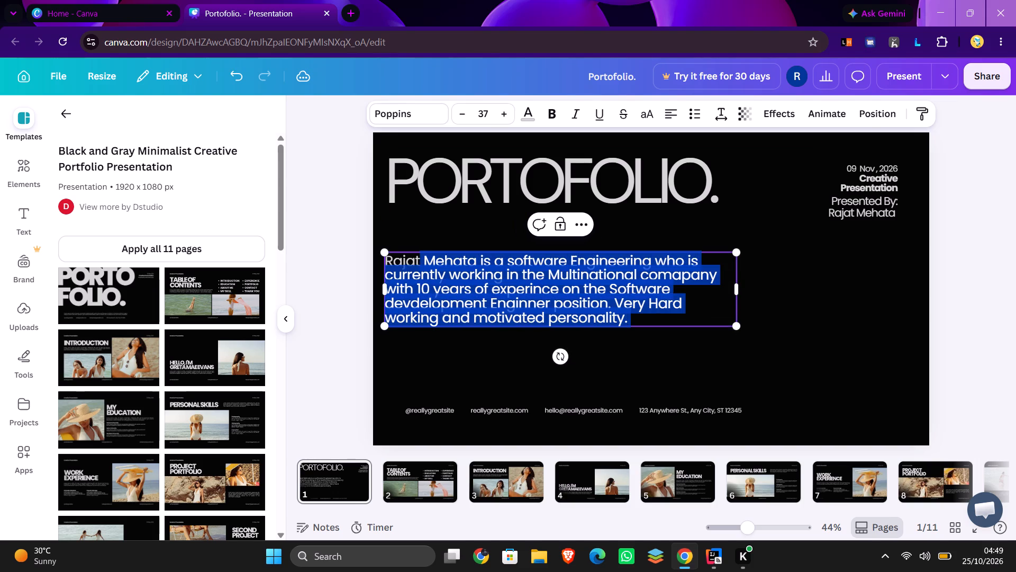
pyautogui.moveTo(409, 264); pyautogui.dragTo(383, 262)
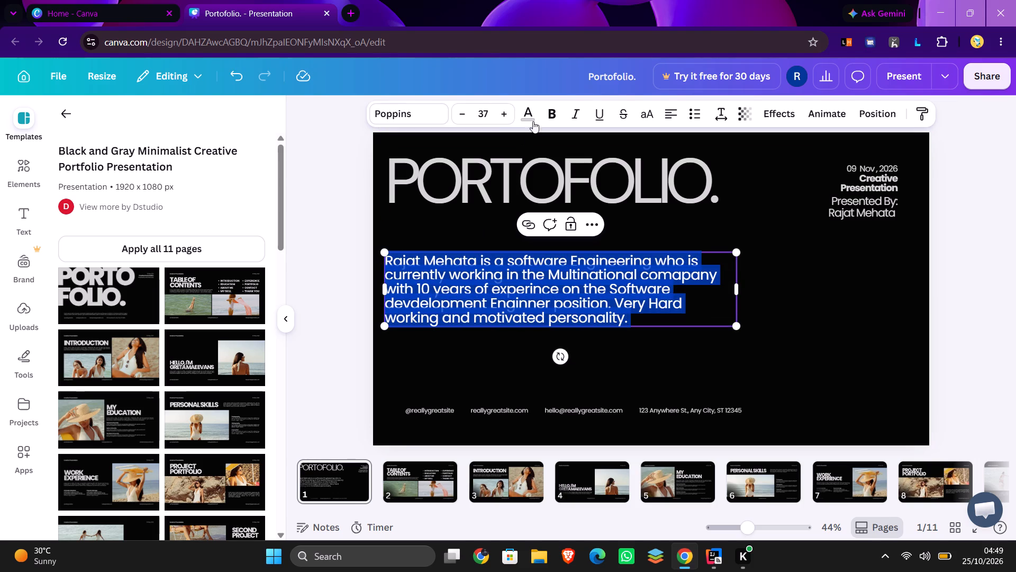
pyautogui.click(527, 117)
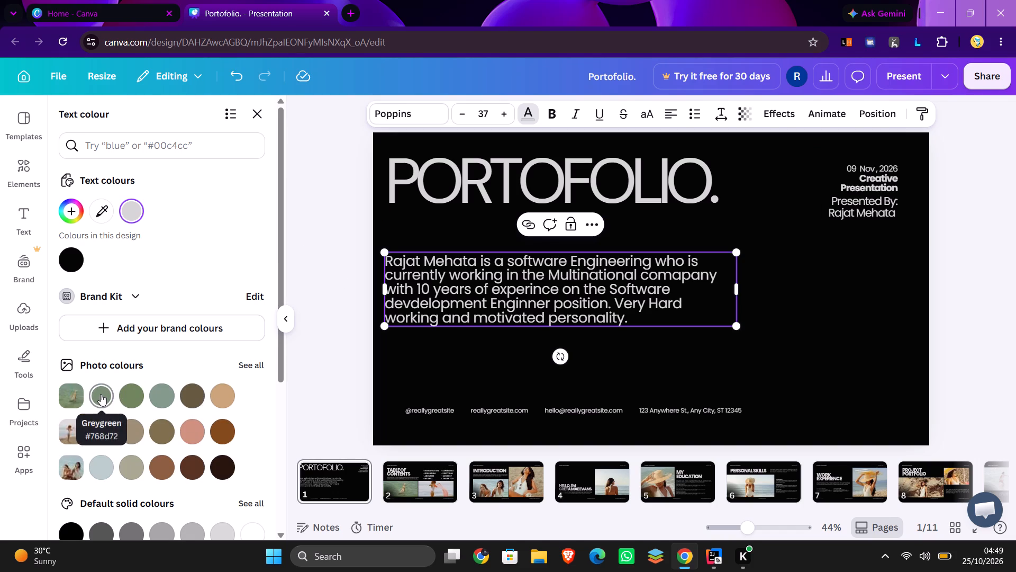
pyautogui.click(101, 394)
pyautogui.click(133, 396)
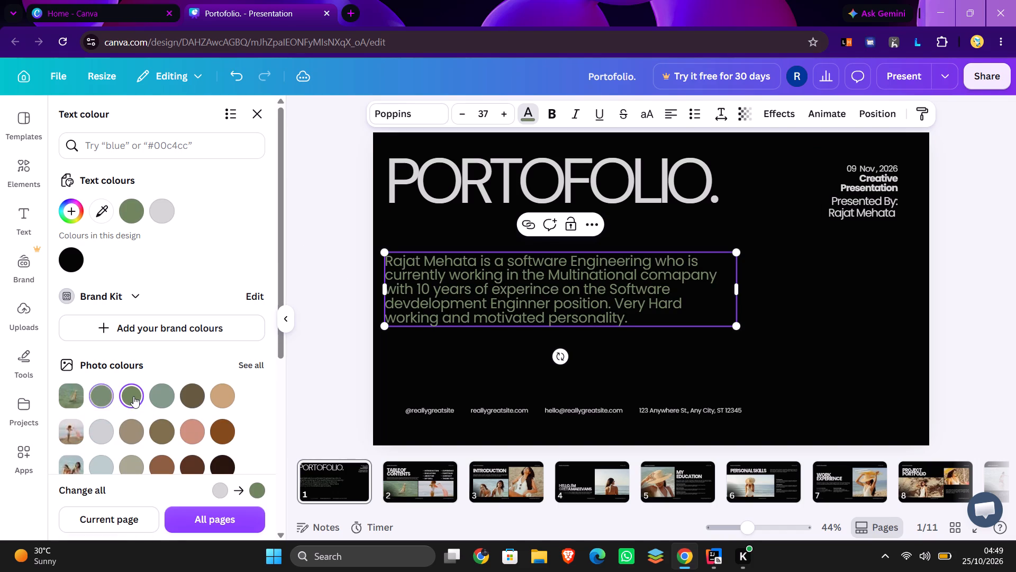
pyautogui.scroll(-1, 143, 412)
pyautogui.click(192, 391)
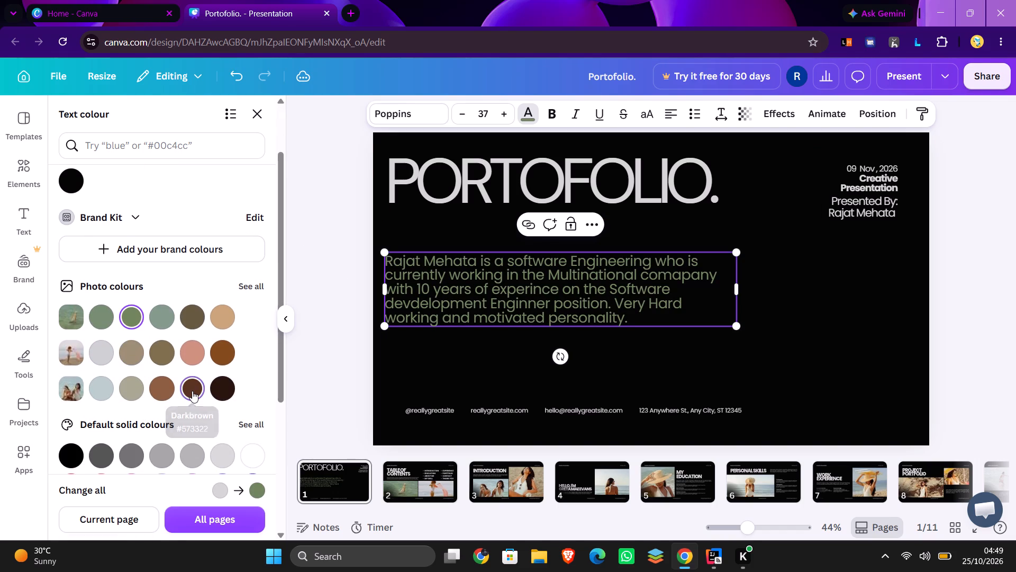
pyautogui.click(102, 355)
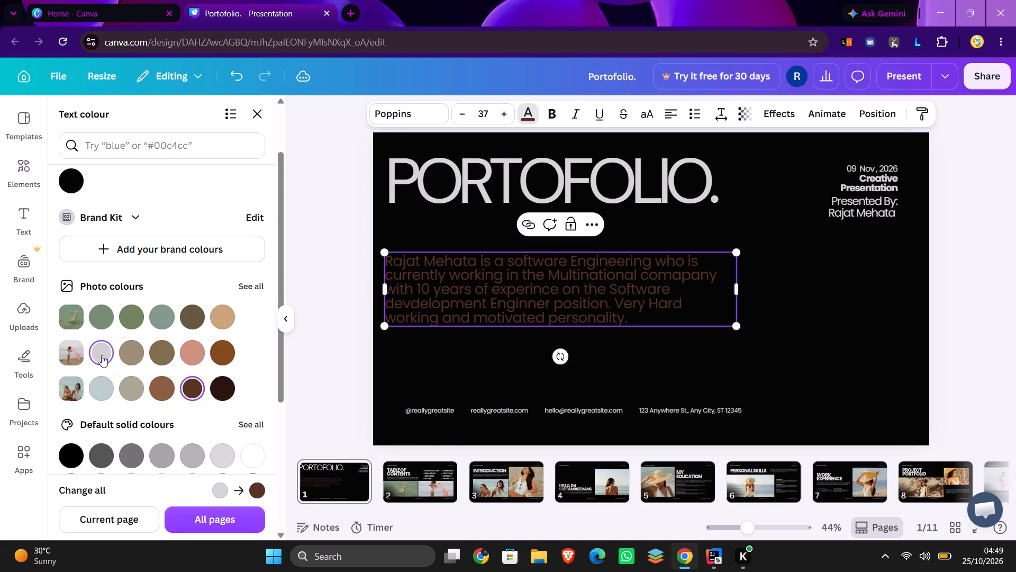
pyautogui.scroll(-4, 116, 399)
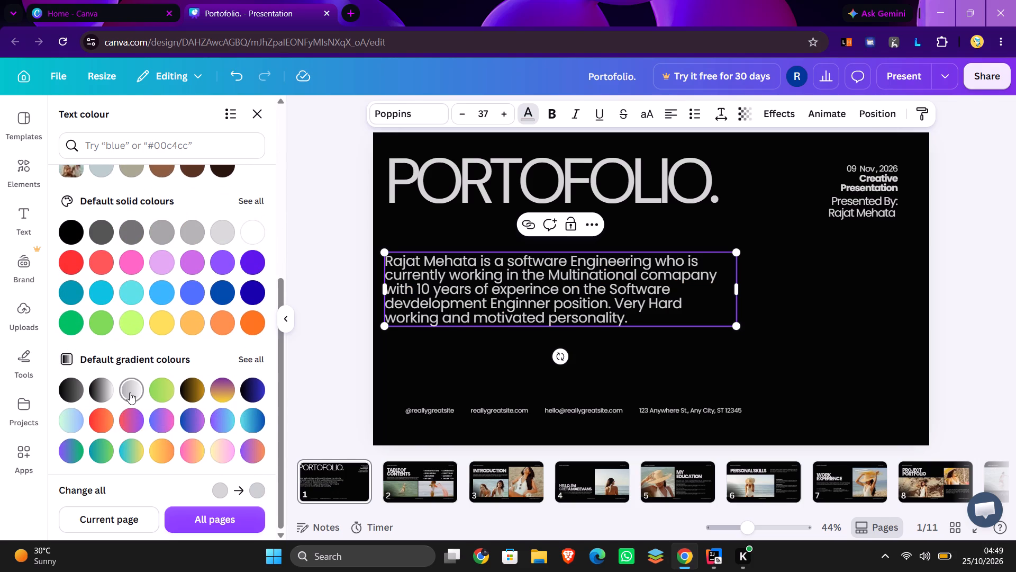
pyautogui.click(130, 392)
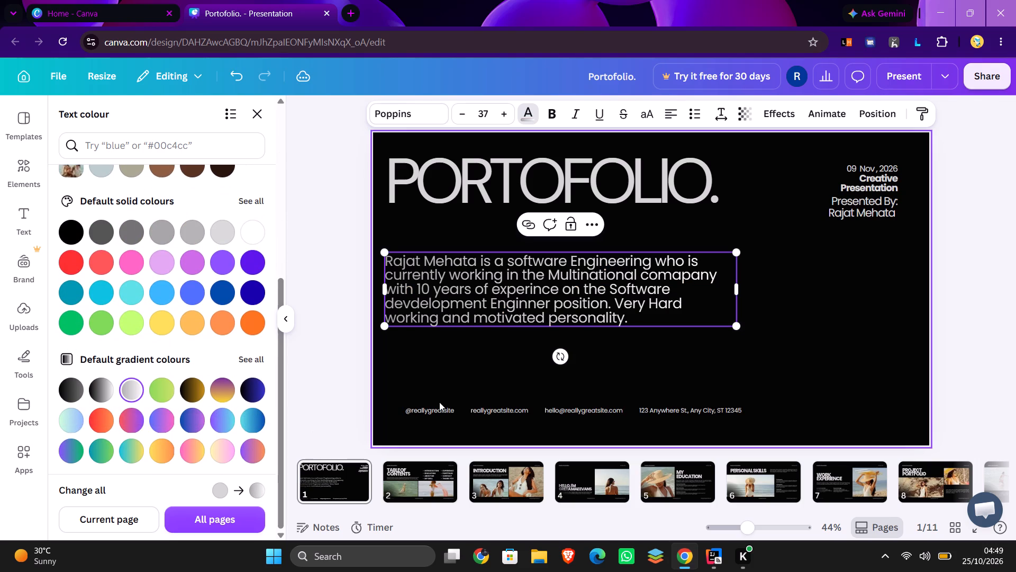
pyautogui.click(439, 402)
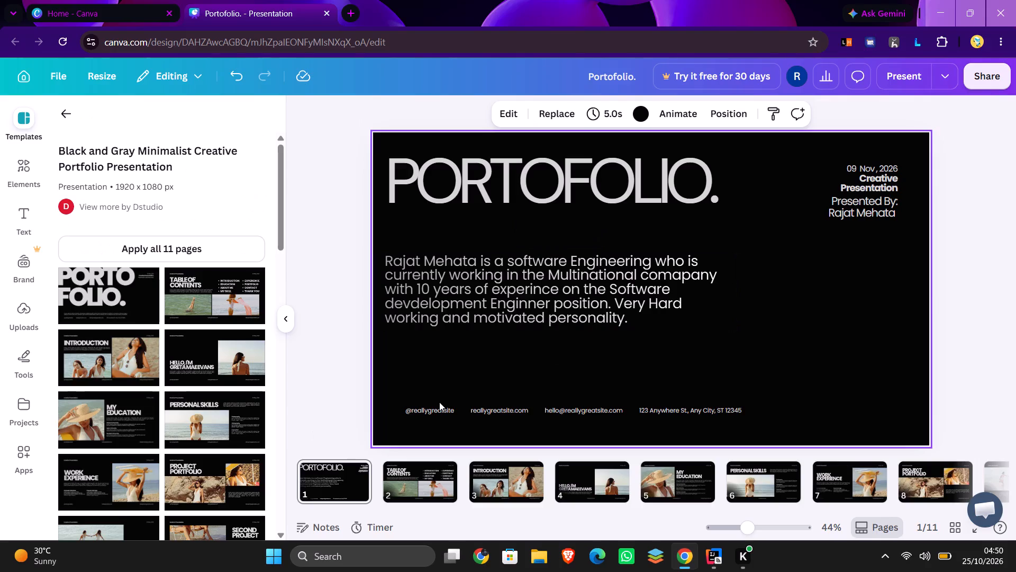
pyautogui.click(438, 409)
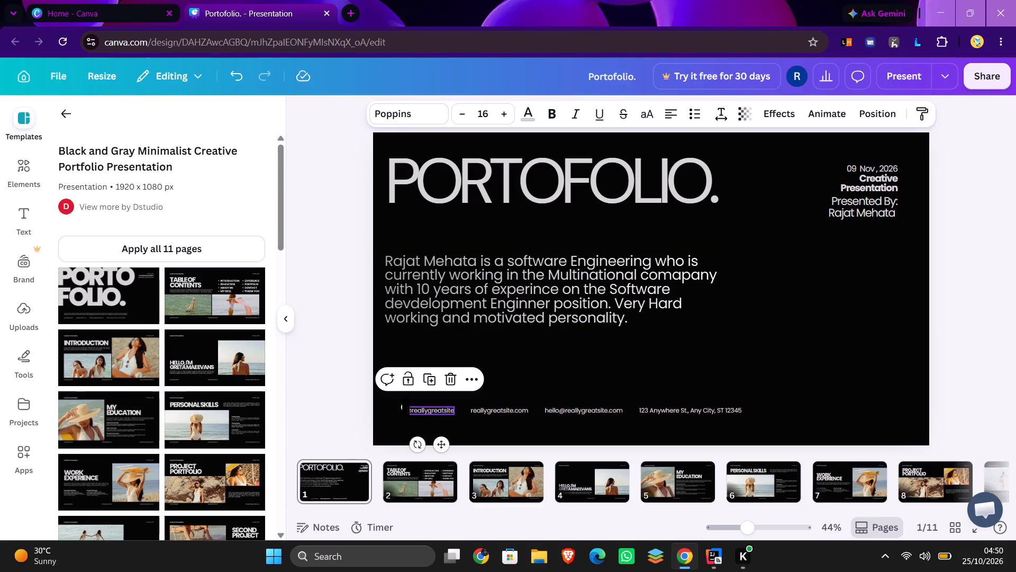
pyautogui.click(452, 409)
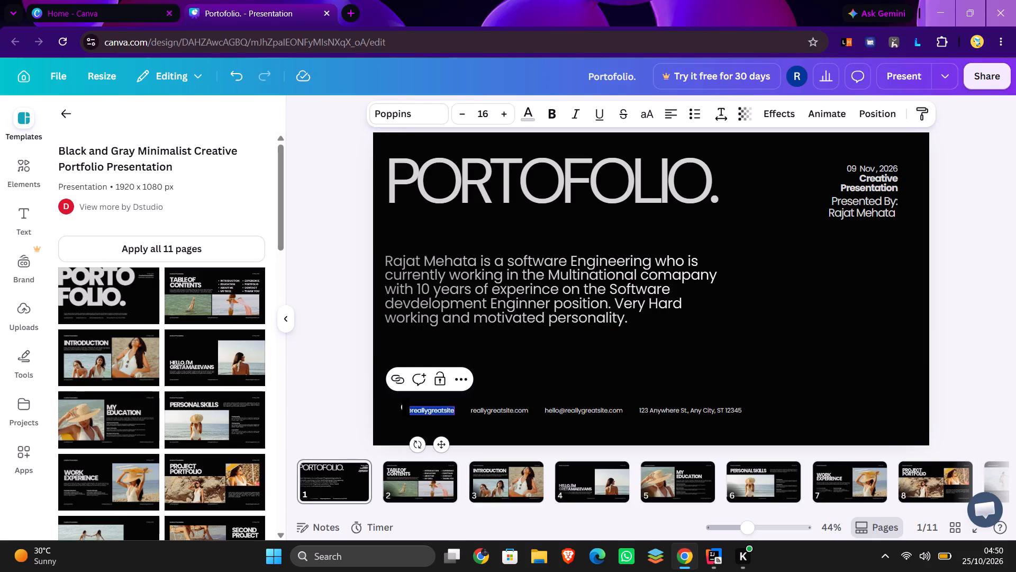
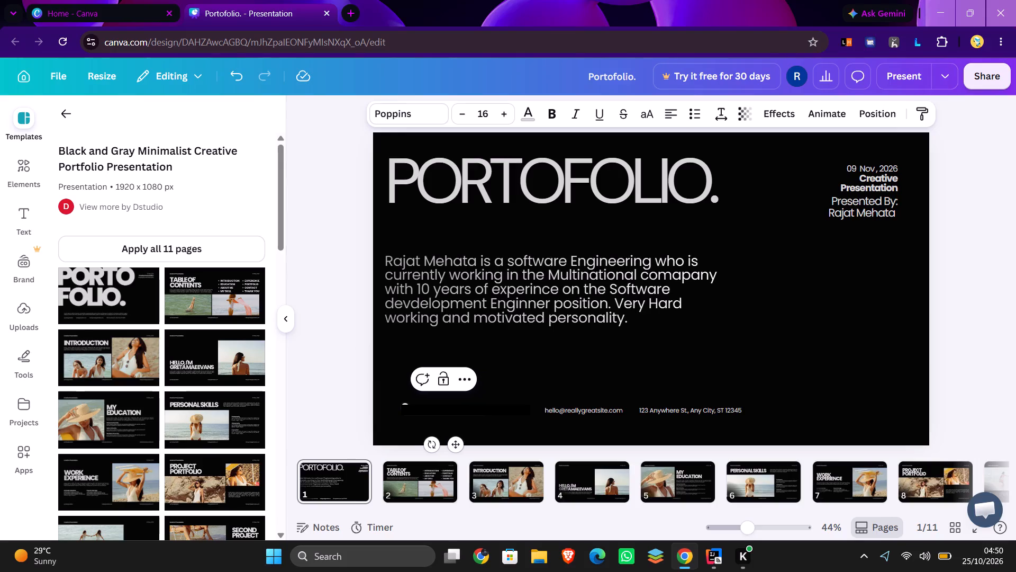
pyautogui.press('BackSpace')
pyautogui.press('BackSpace')
pyautogui.press('BackSpace')
pyautogui.press('BackSpace')
pyautogui.press('BackSpace')
pyautogui.press('BackSpace')
pyautogui.press('BackSpace')
pyautogui.press('BackSpace')
pyautogui.press('BackSpace')
pyautogui.press('BackSpace')
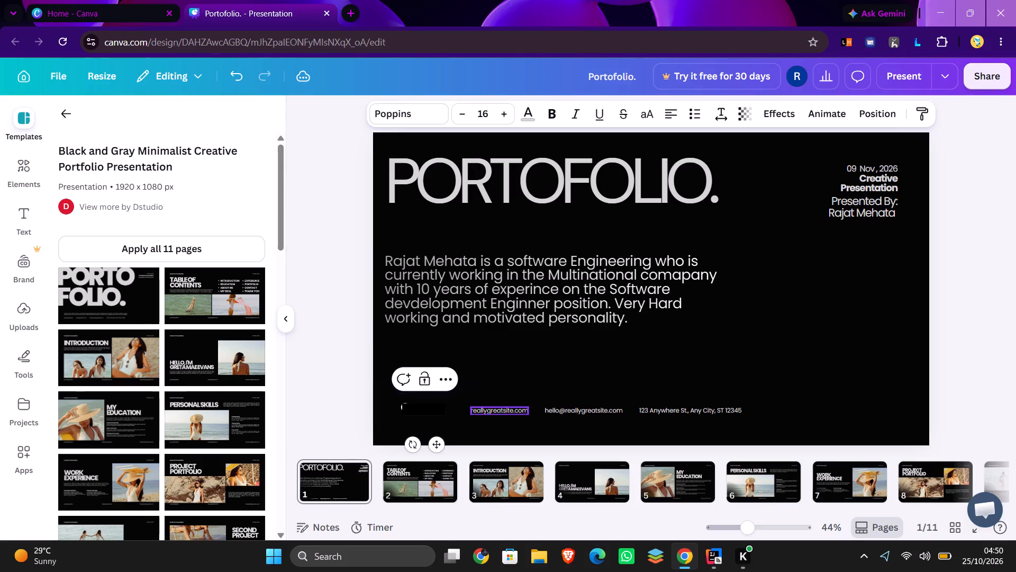
pyautogui.press('BackSpace')
pyautogui.hotkey('shift', '@')
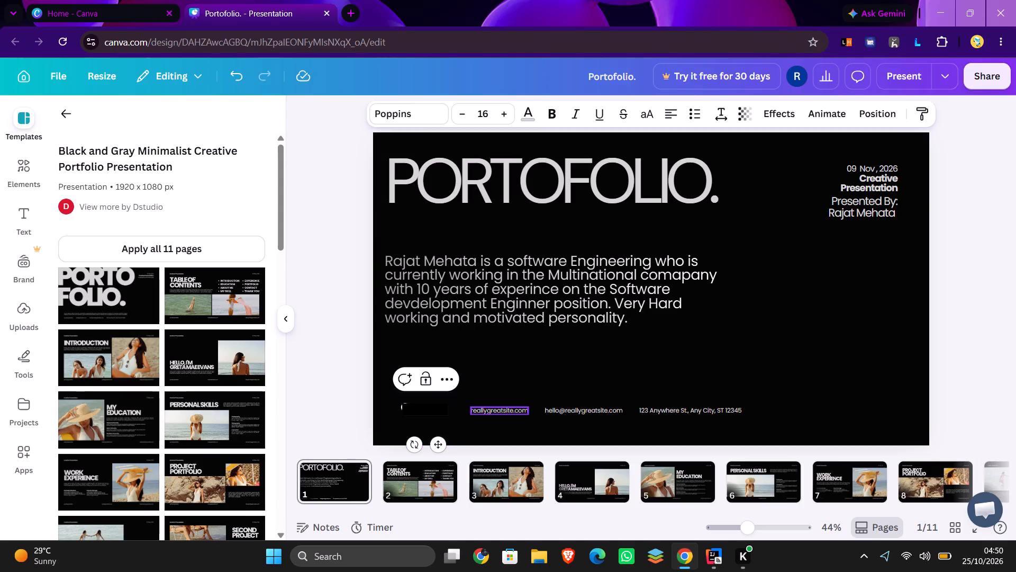
pyautogui.press('BackSpace')
pyautogui.press('BackSpace')
pyautogui.press('BackSpace')
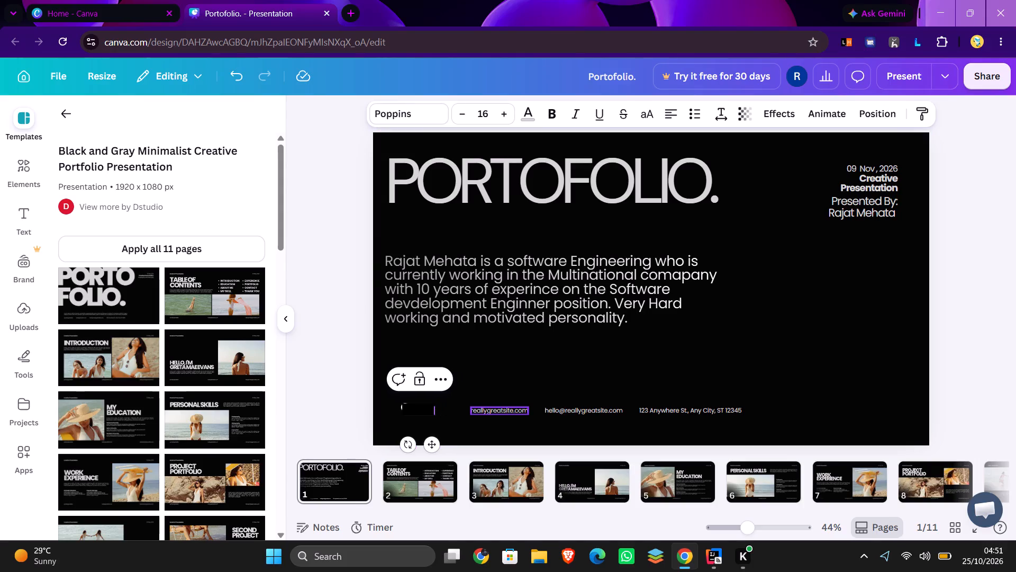
pyautogui.hotkey('ctrl', 'z')
pyautogui.hotkey('ctrl', 'z')
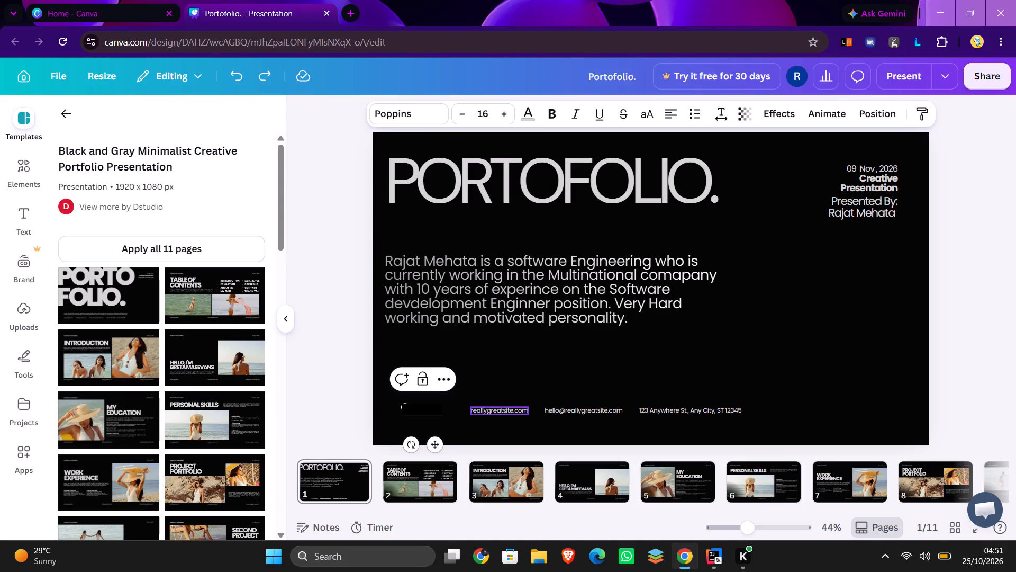
pyautogui.hotkey('shift', '@')
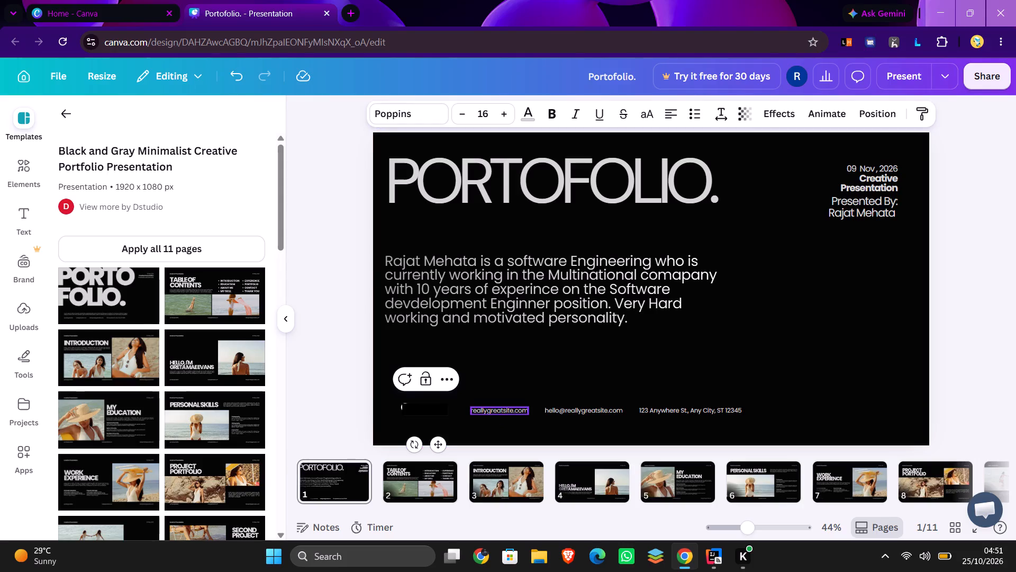
pyautogui.press('BackSpace')
pyautogui.hotkey('shift', '@')
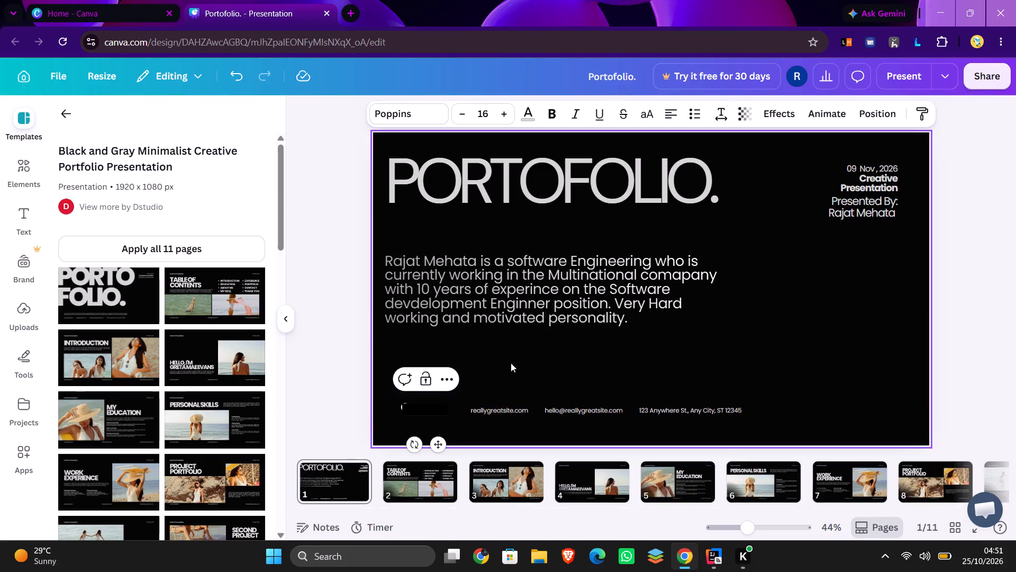
pyautogui.click(439, 442)
pyautogui.click(756, 315)
# Select the "reallygreatsite.com" website text in the cover page's contact details.
pyautogui.click(504, 412)
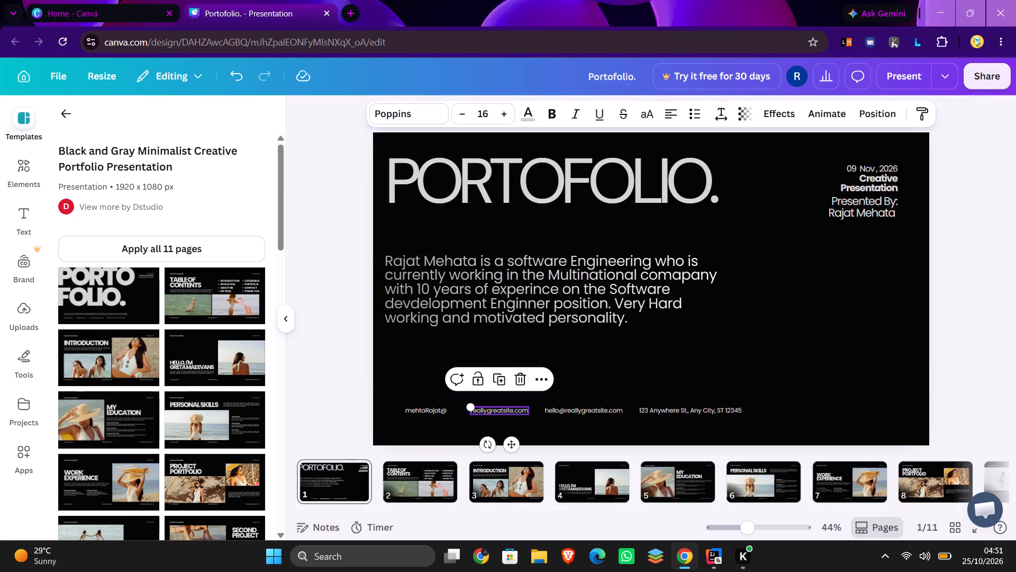
# Erase the placeholder characters in front of "com" in the cover page's "reallygreatsite.com" website text.
pyautogui.click(523, 408)
pyautogui.click(523, 408)
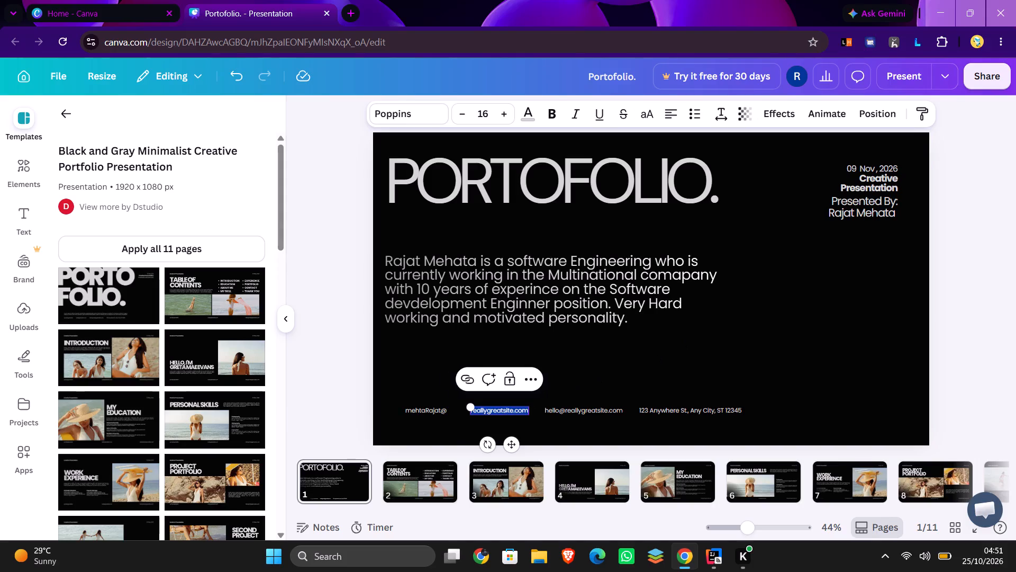
pyautogui.press('Left')
pyautogui.press('Left')
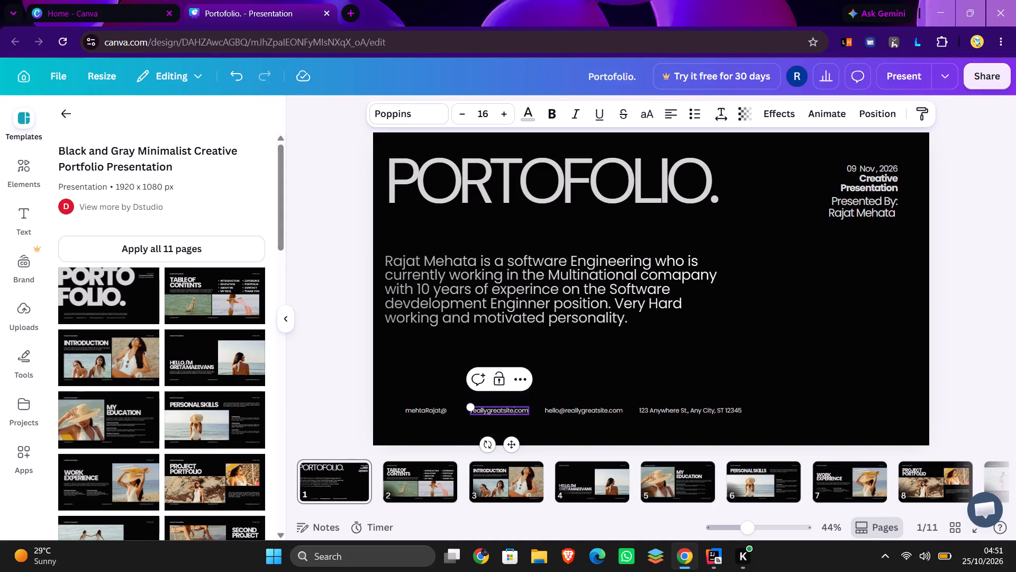
pyautogui.press('Left')
pyautogui.press('Right')
pyautogui.press('BackSpace')
pyautogui.press('BackSpace')
pyautogui.press('BackSpace')
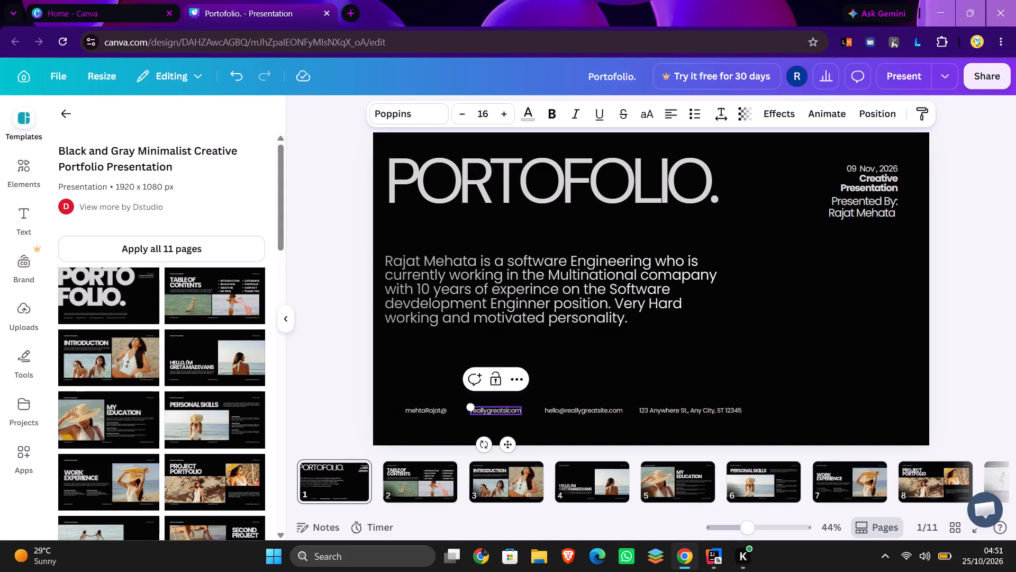
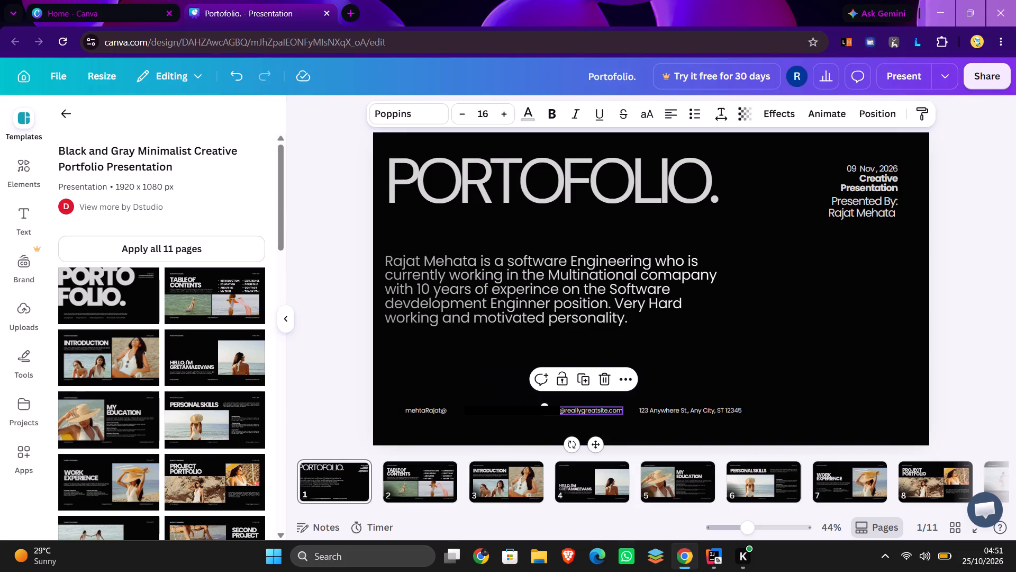
# Edit the contact entry just before the website text in the cover page's contact details, entering a period.
pyautogui.click(530, 412)
pyautogui.click(530, 412)
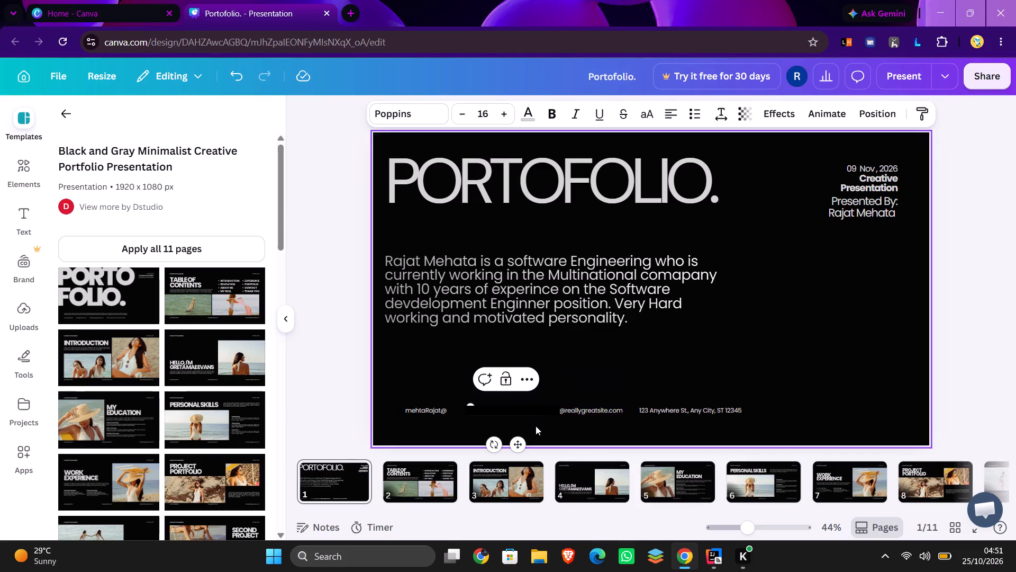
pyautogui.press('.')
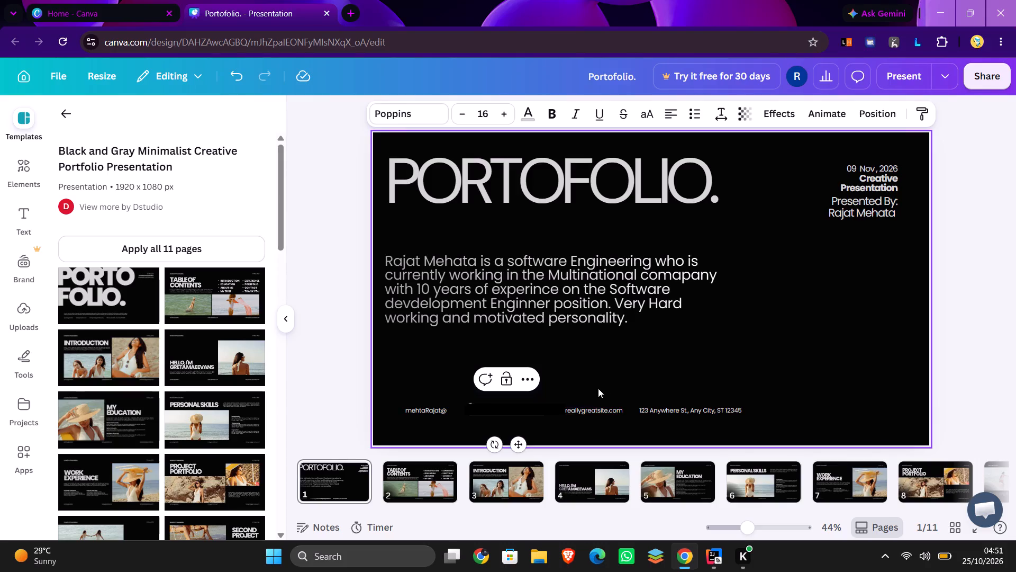
# Widen the website text box in the cover page's contact details and scale its text down to size 14.3.
pyautogui.click(714, 245)
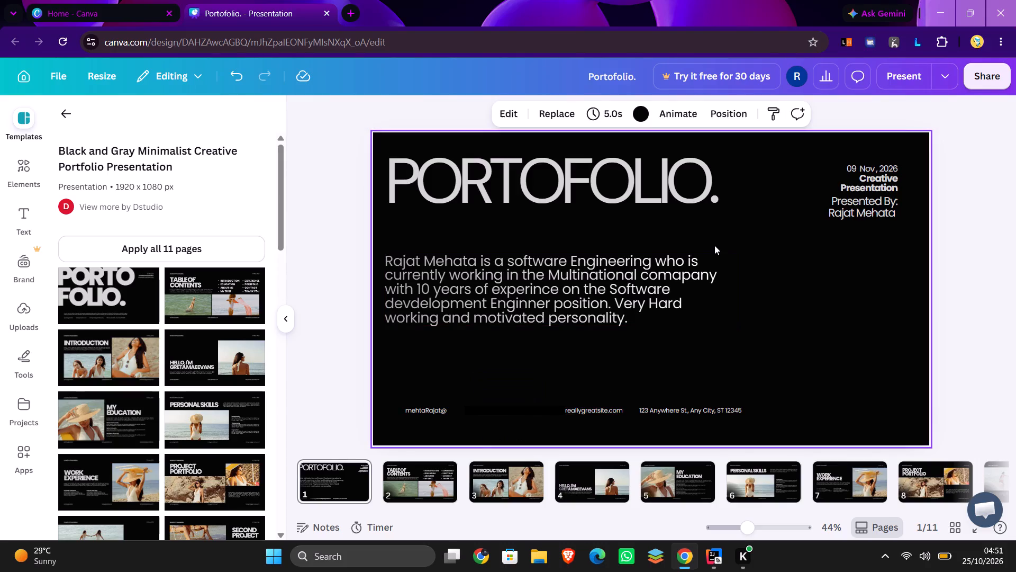
pyautogui.click(605, 414)
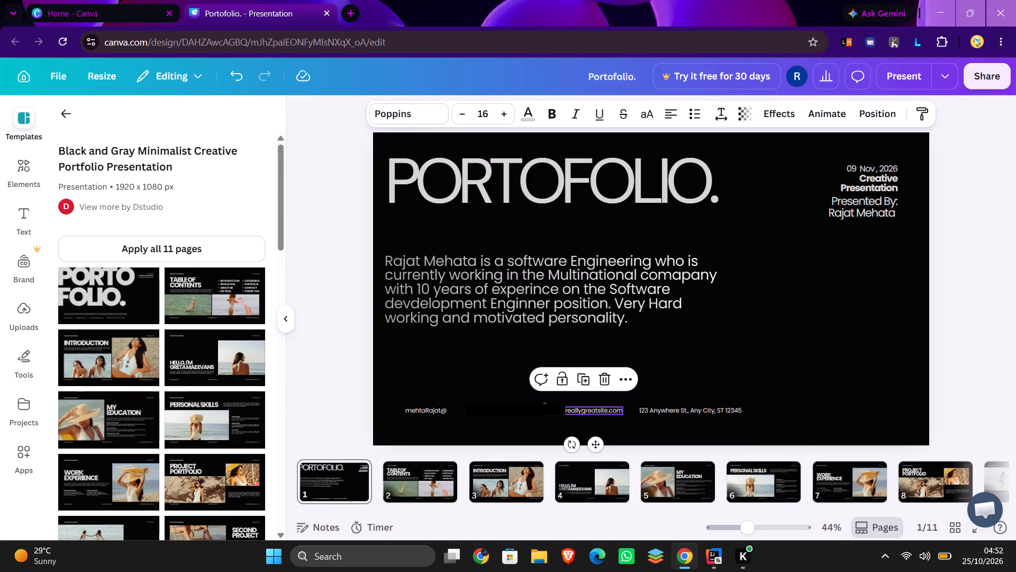
pyautogui.click(589, 411)
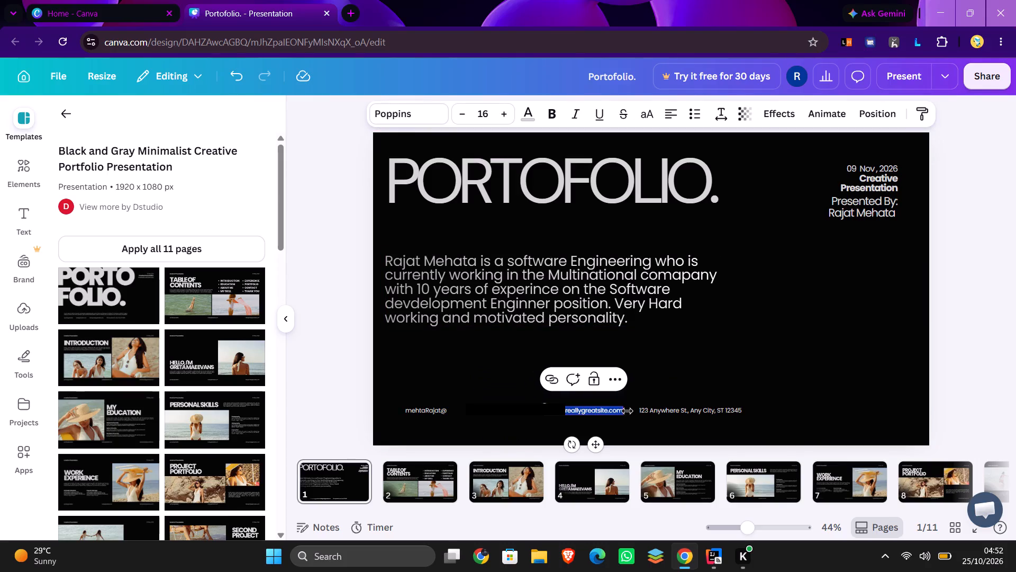
pyautogui.moveTo(626, 410); pyautogui.dragTo(633, 407)
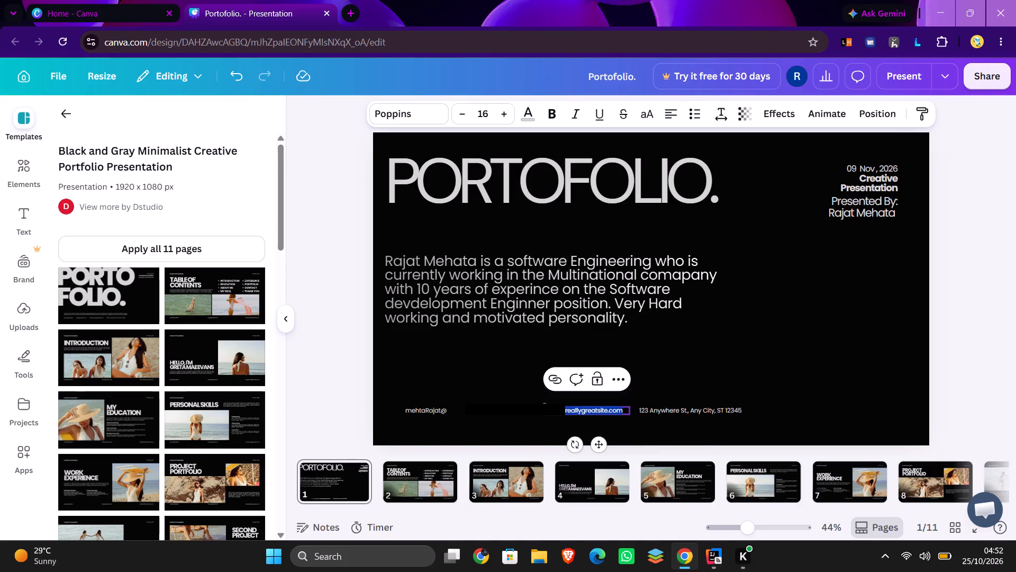
pyautogui.moveTo(545, 407); pyautogui.dragTo(554, 406)
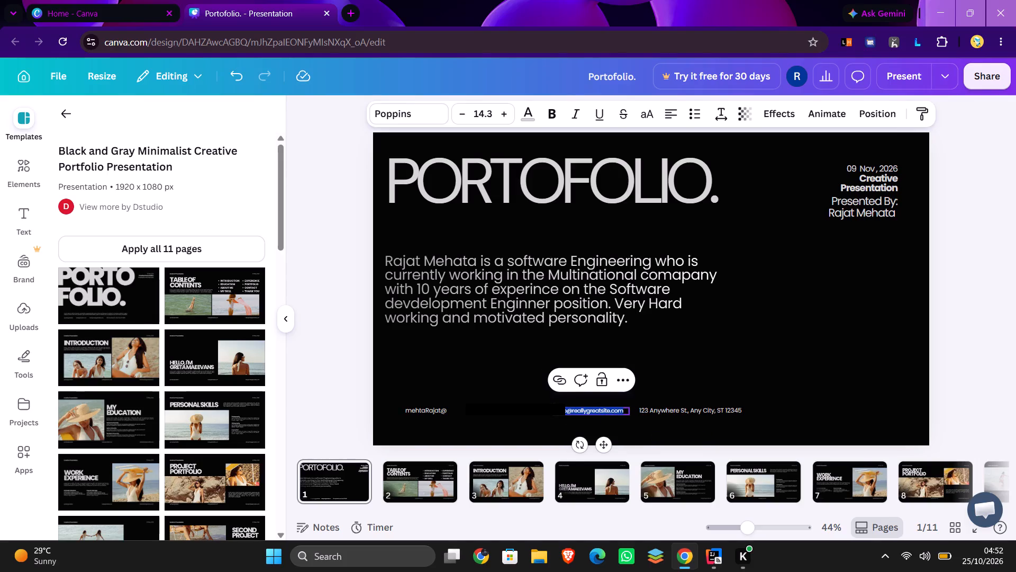
pyautogui.click(718, 353)
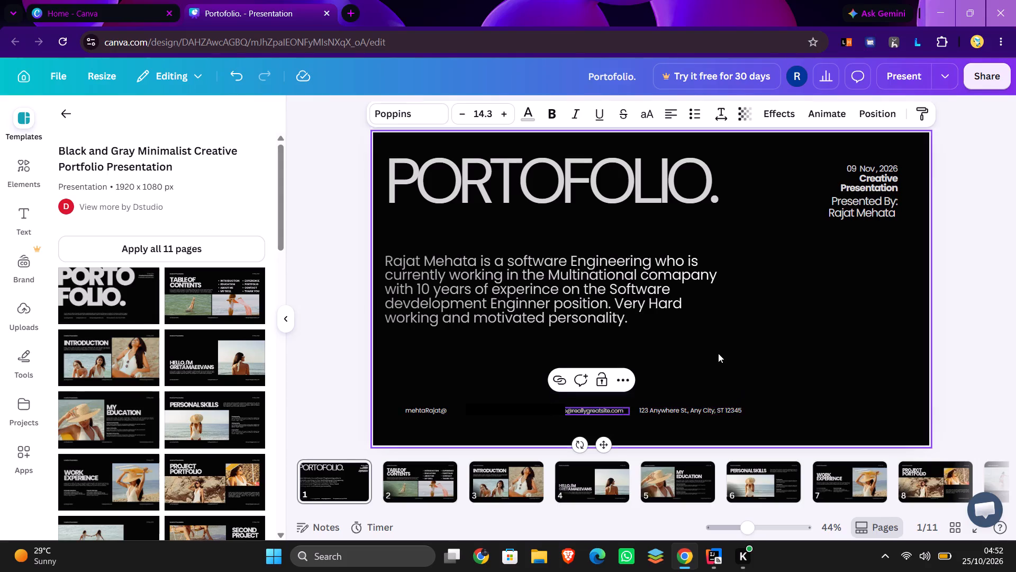
# On page 2, delete the photo of legs rising from the water, keeping its frame.
pyautogui.click(418, 488)
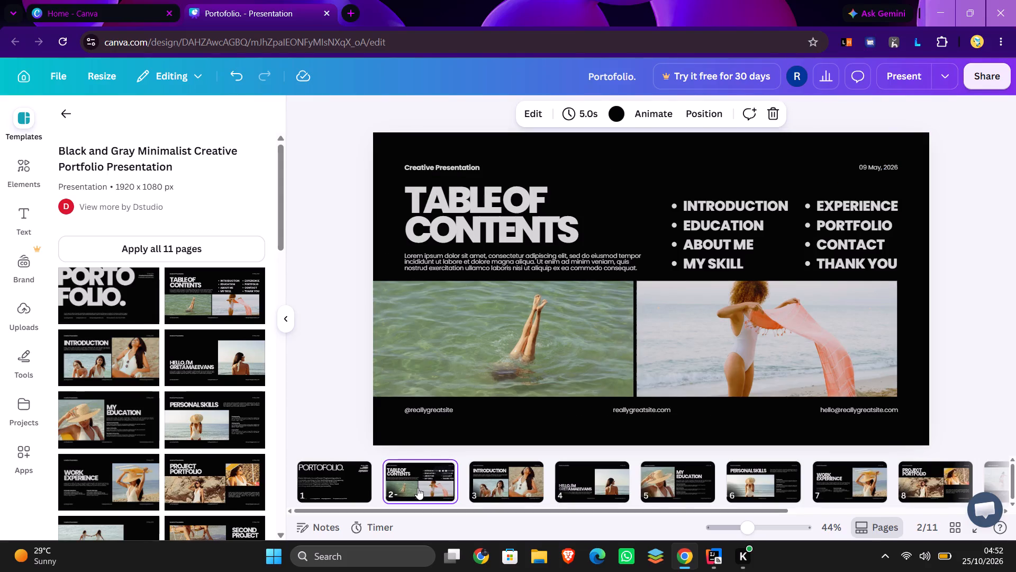
pyautogui.click(471, 349)
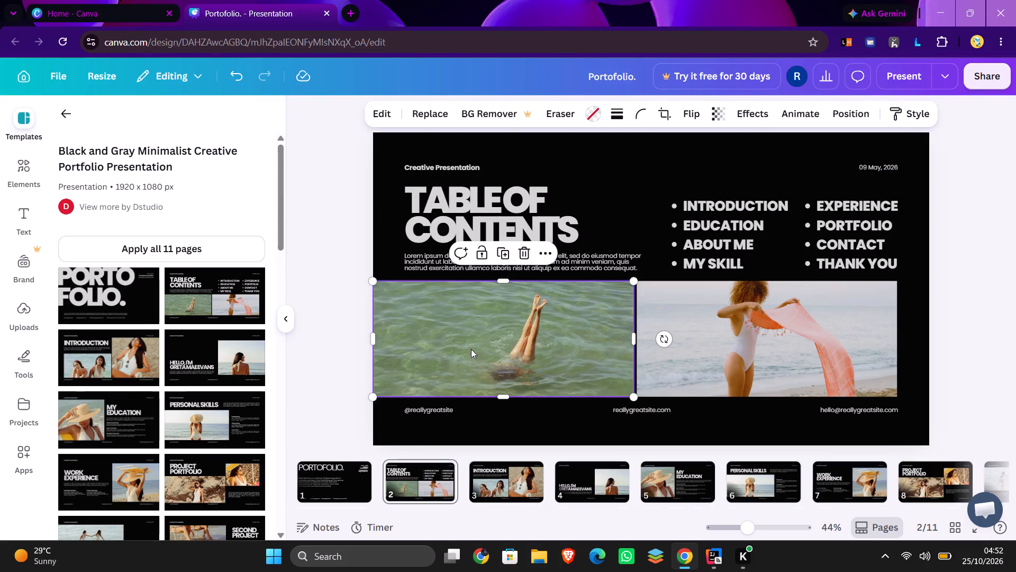
pyautogui.click(526, 251)
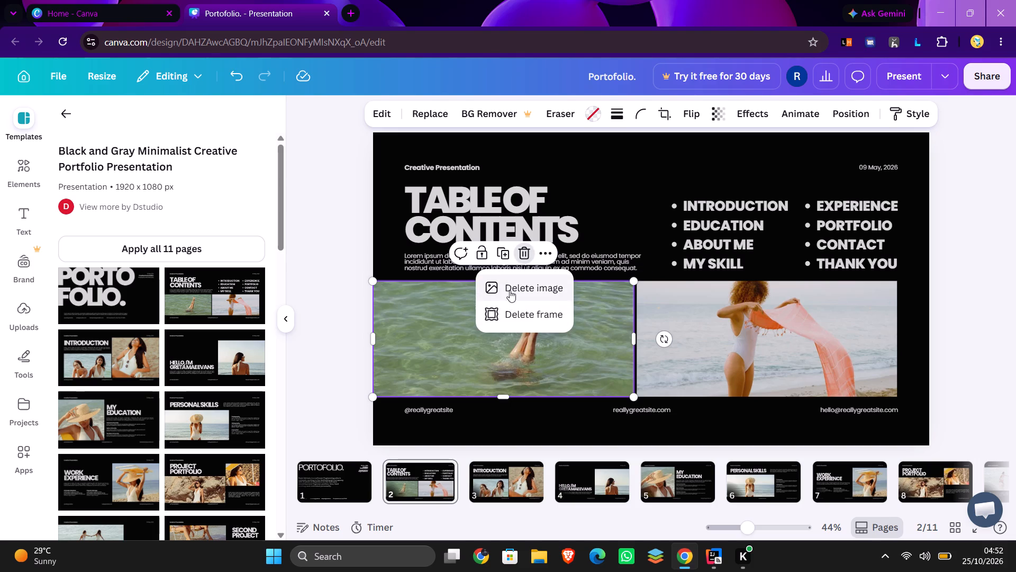
pyautogui.click(510, 290)
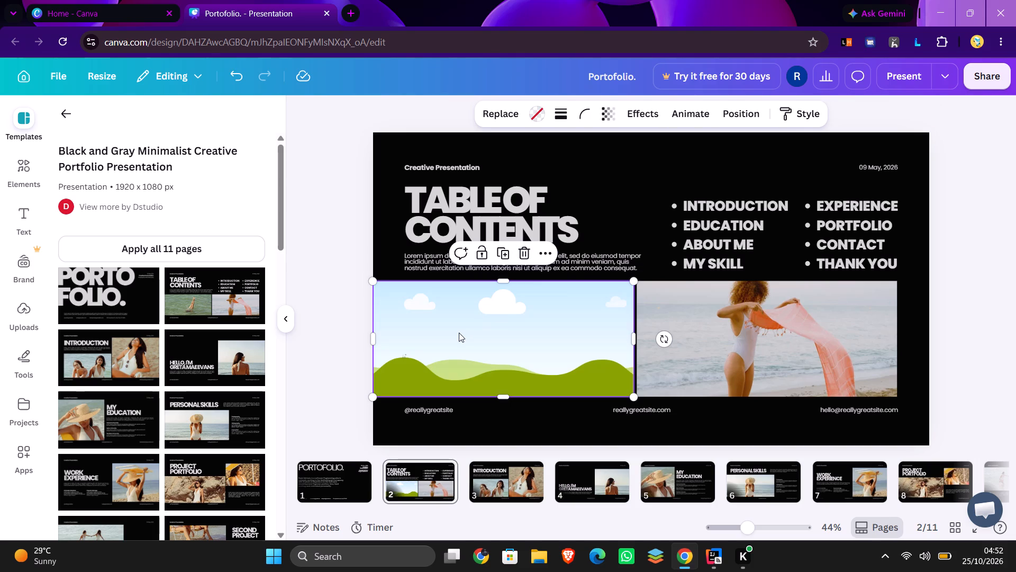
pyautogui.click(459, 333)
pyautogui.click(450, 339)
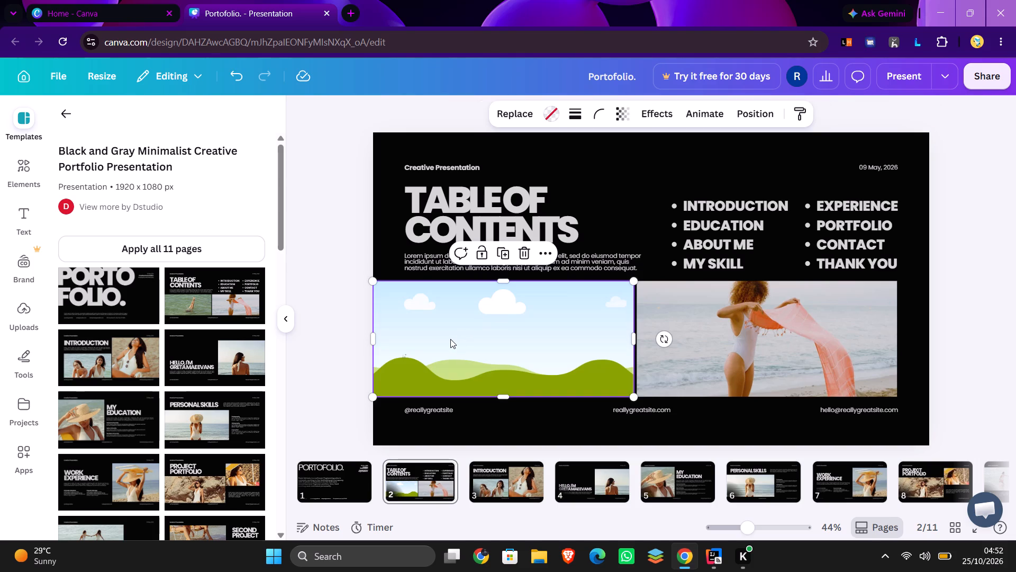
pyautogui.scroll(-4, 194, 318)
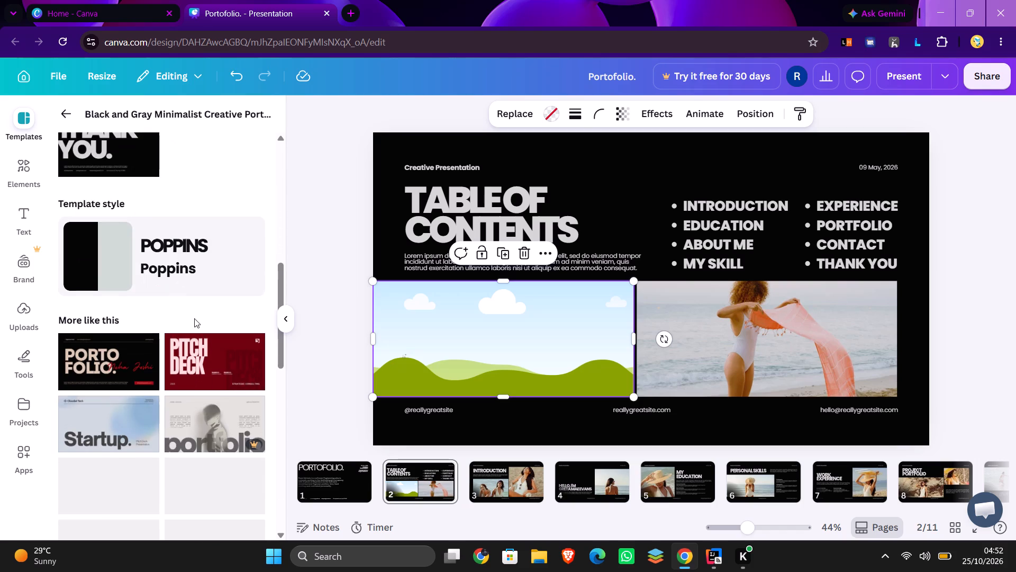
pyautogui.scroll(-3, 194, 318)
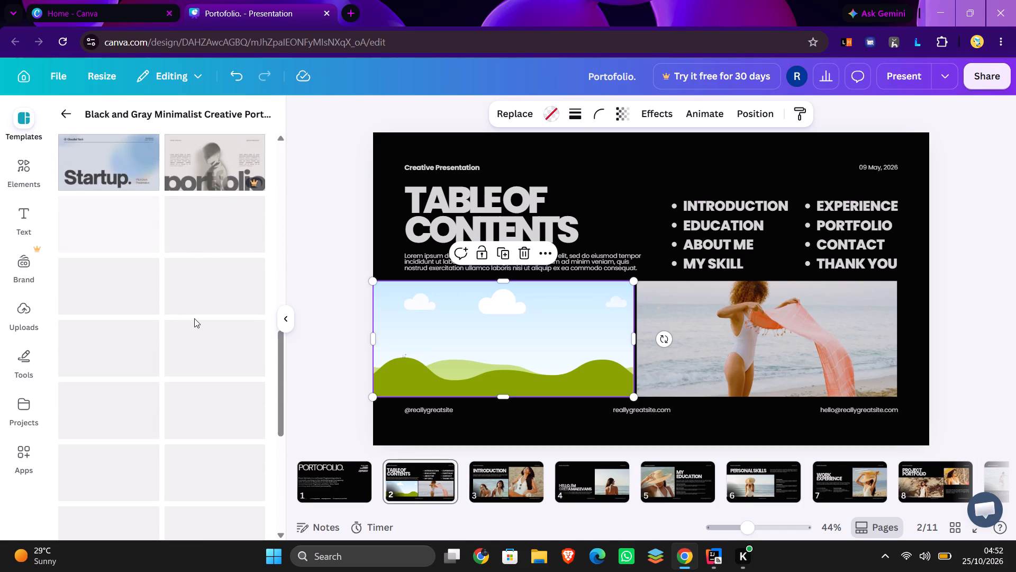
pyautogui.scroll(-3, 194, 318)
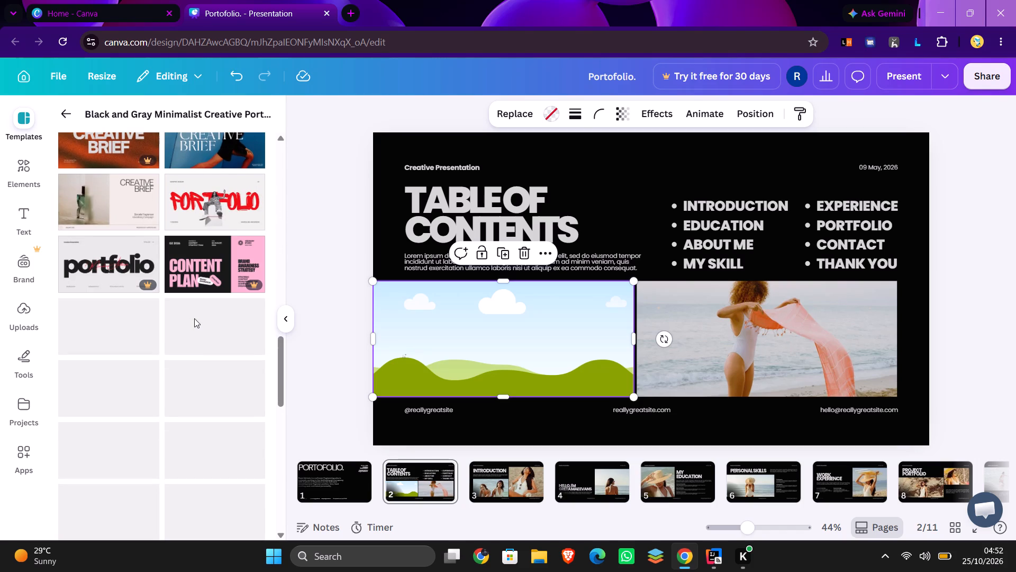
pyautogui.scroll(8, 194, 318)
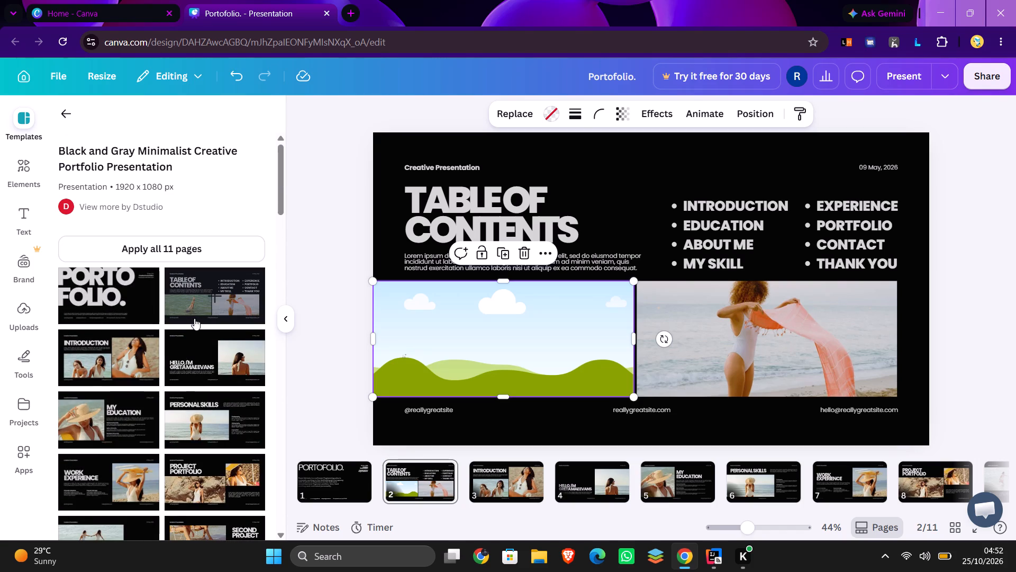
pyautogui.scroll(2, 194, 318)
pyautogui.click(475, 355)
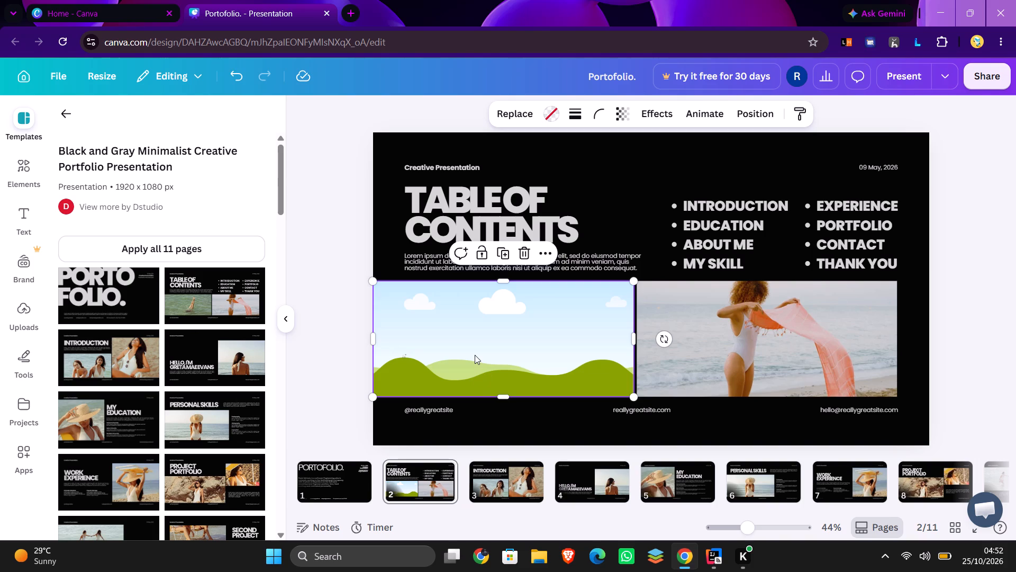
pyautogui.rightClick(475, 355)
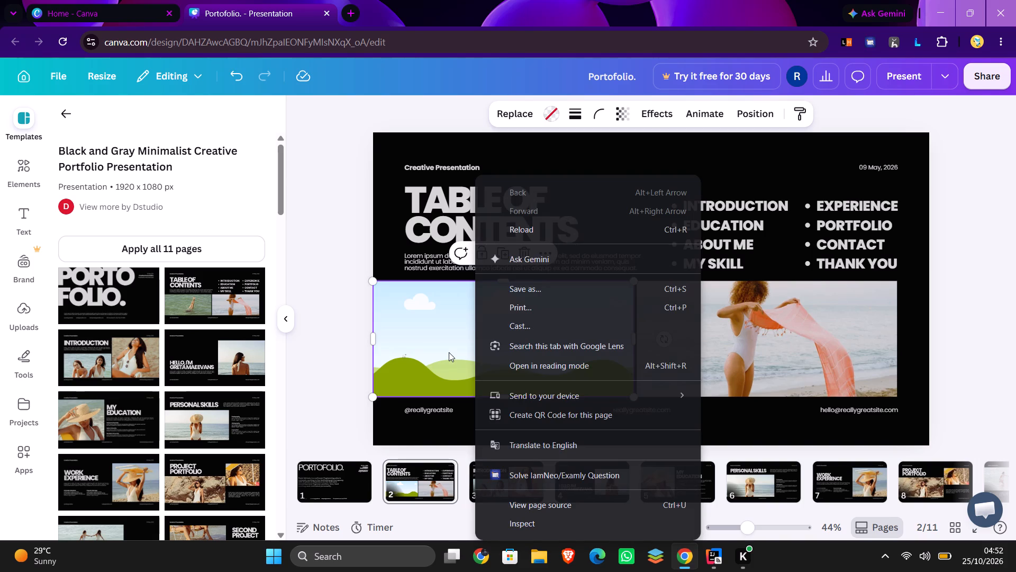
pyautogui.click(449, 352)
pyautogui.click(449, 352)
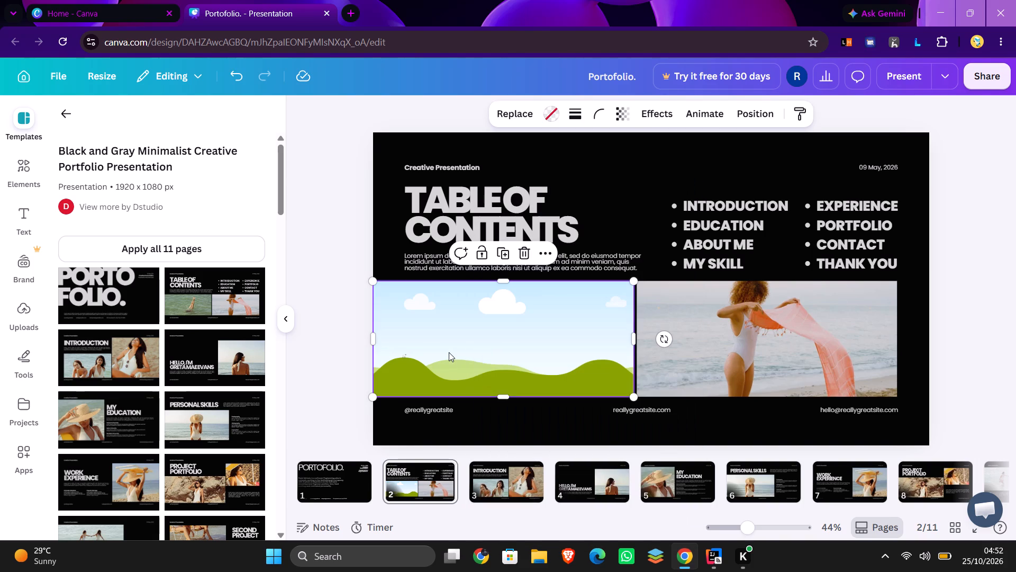
# Start replacing the empty frame's image on page 2 and search the uploads for "Ai techonogy image".
pyautogui.click(518, 120)
pyautogui.hscroll(-1, 257, 250)
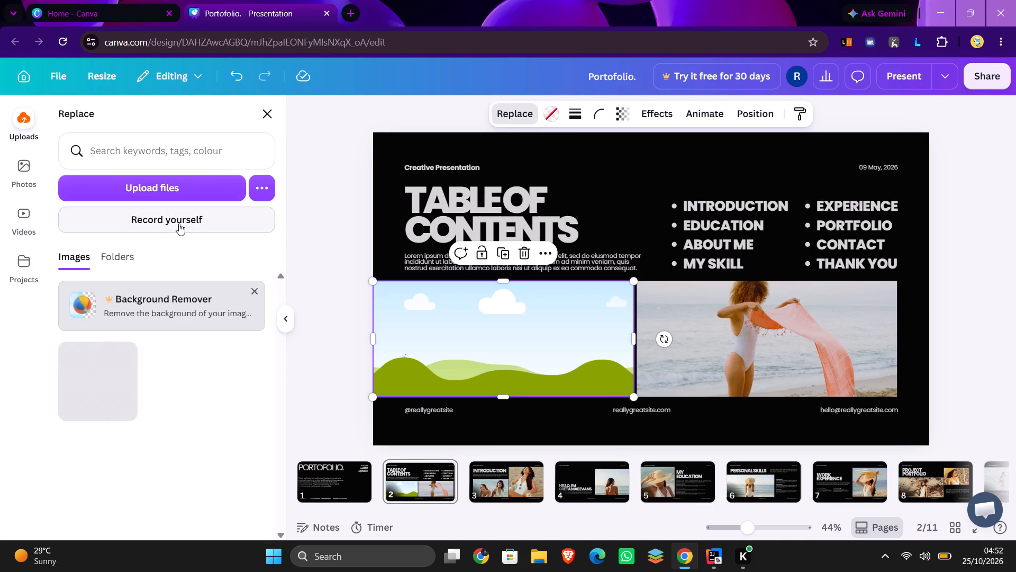
pyautogui.click(179, 224)
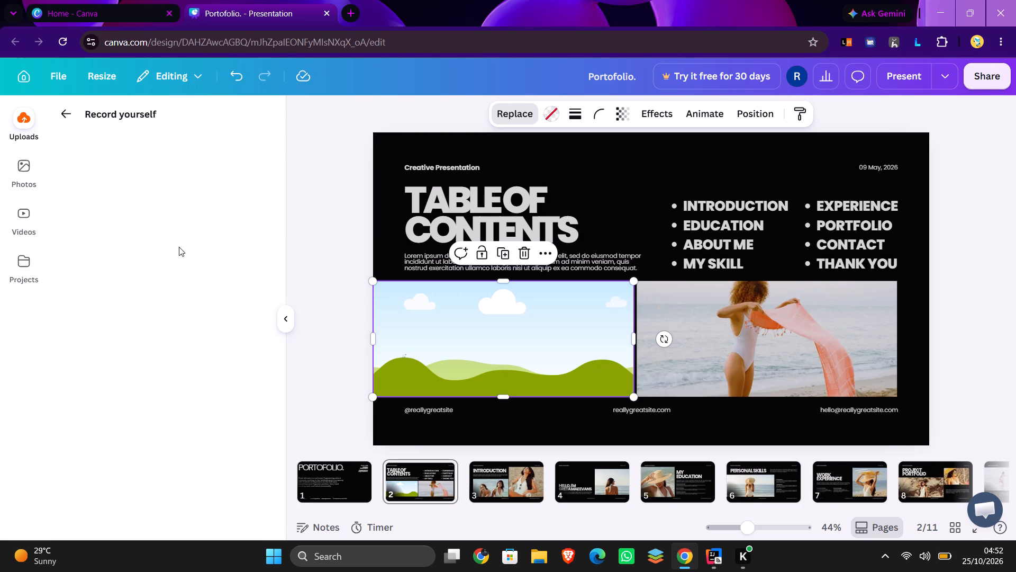
pyautogui.click(63, 105)
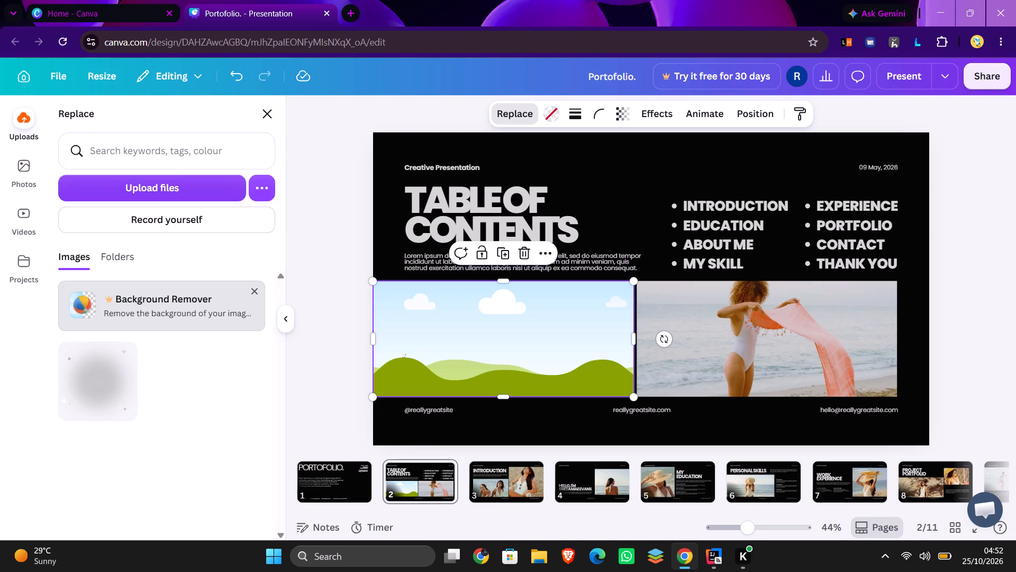
pyautogui.click(142, 158)
pyautogui.write('Ai')
pyautogui.press('space')
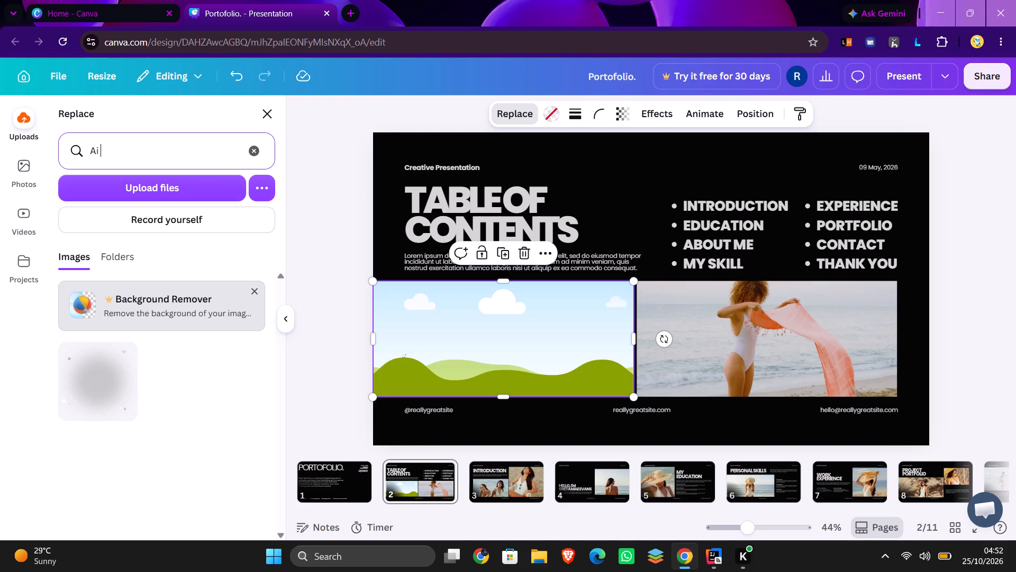
pyautogui.write('techonogy')
pyautogui.press('space')
pyautogui.write('in')
pyautogui.press('BackSpace')
pyautogui.write('mage')
pyautogui.press('Return')
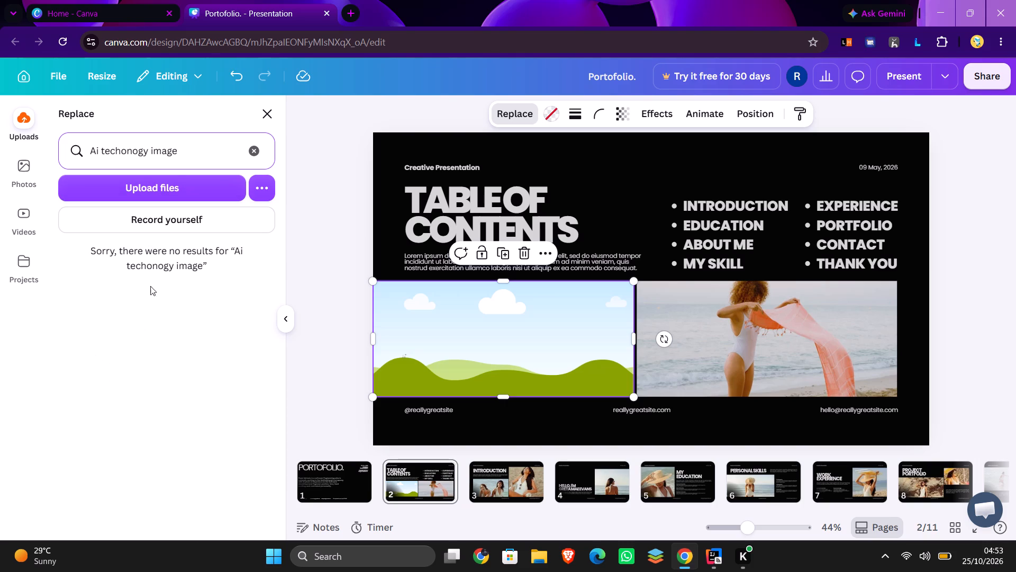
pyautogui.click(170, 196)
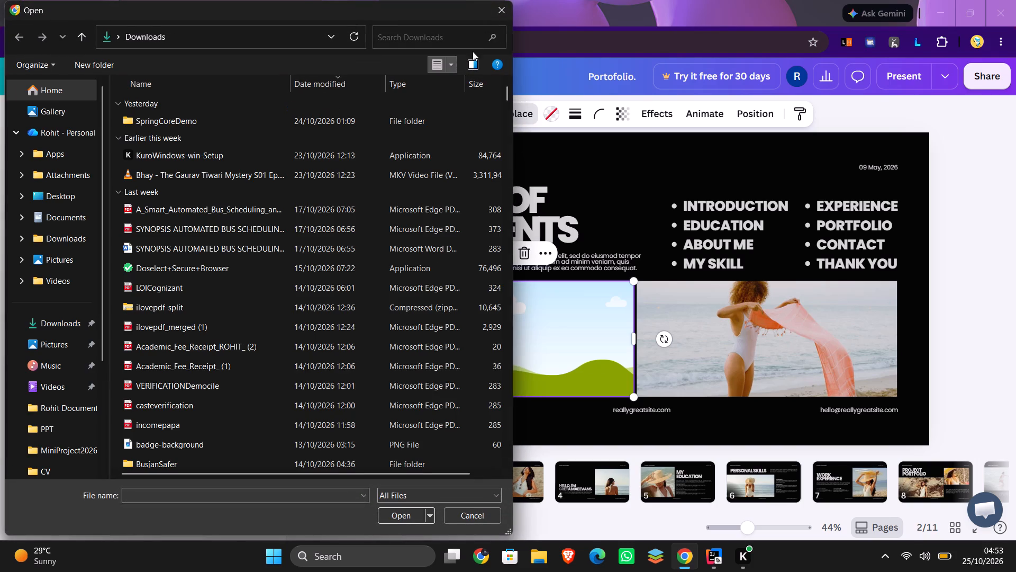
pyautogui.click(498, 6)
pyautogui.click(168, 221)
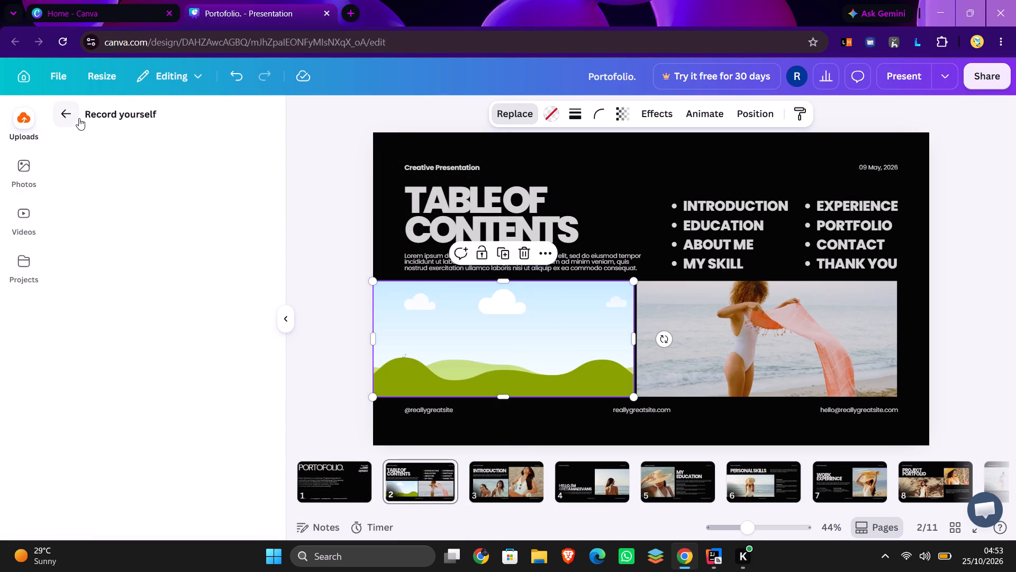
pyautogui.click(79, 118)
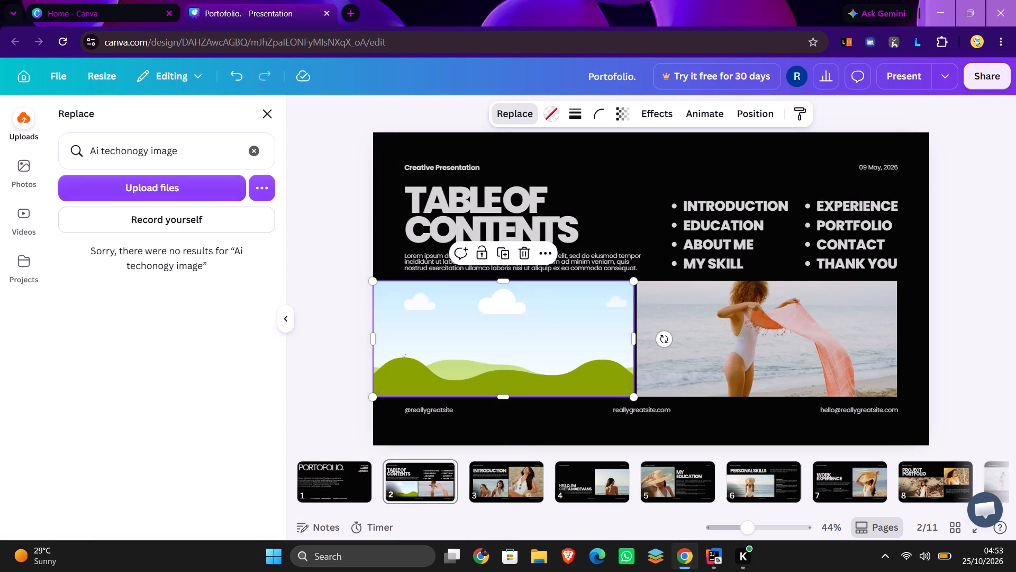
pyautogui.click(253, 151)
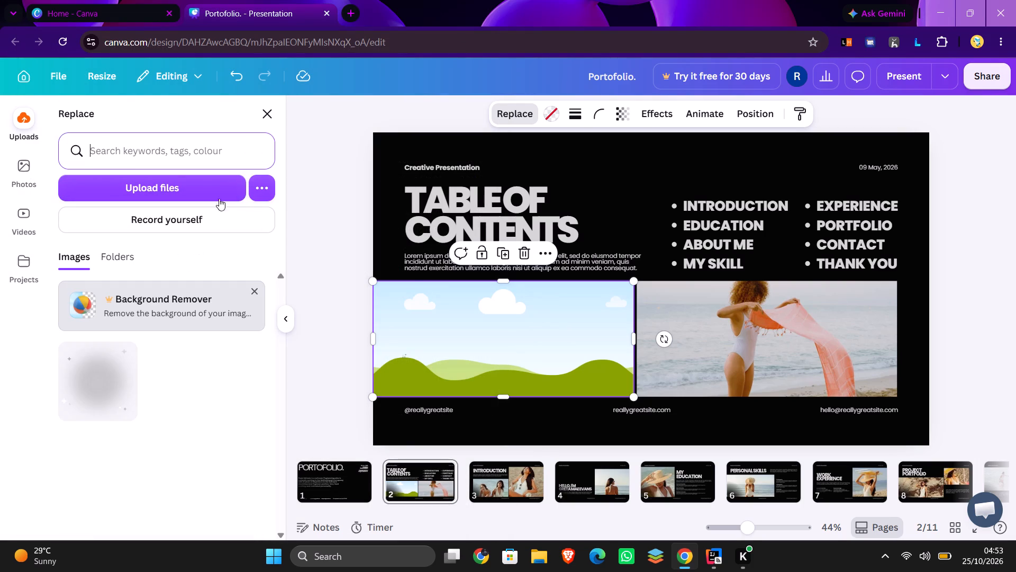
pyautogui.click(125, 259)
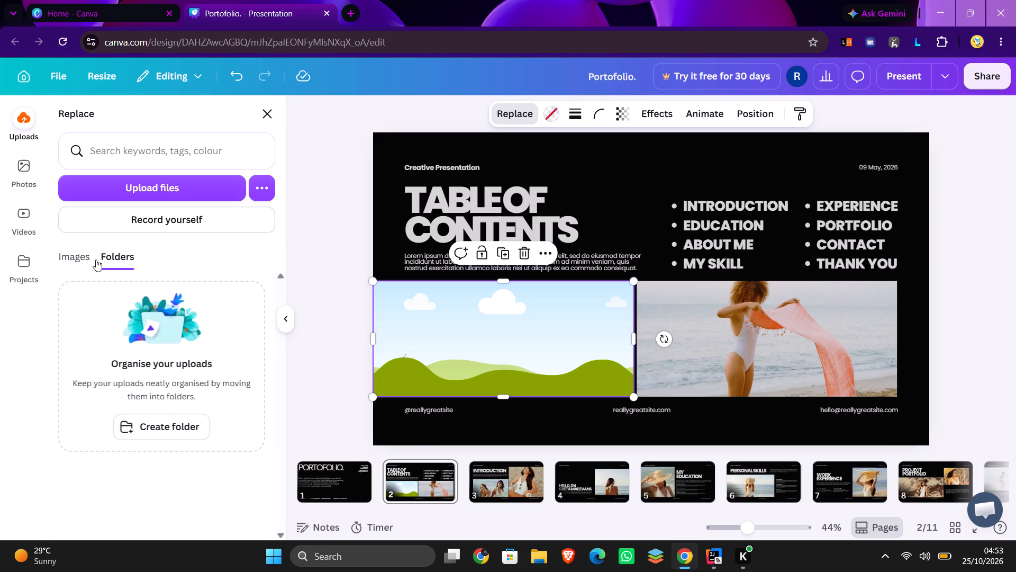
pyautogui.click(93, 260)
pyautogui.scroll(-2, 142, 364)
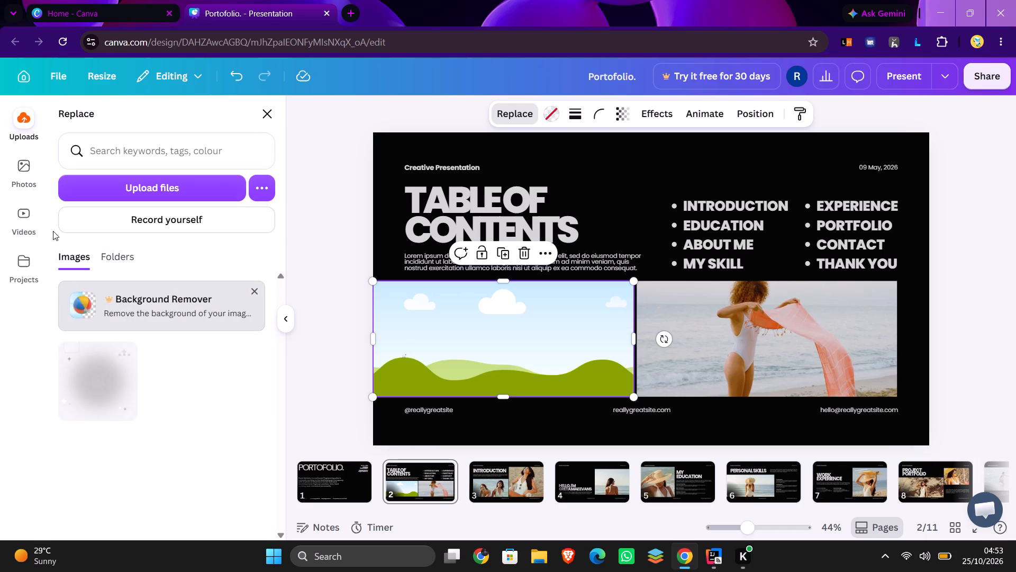
# Search the stock photos for "technolgy" to find a replacement image for page 2's empty frame.
pyautogui.click(30, 171)
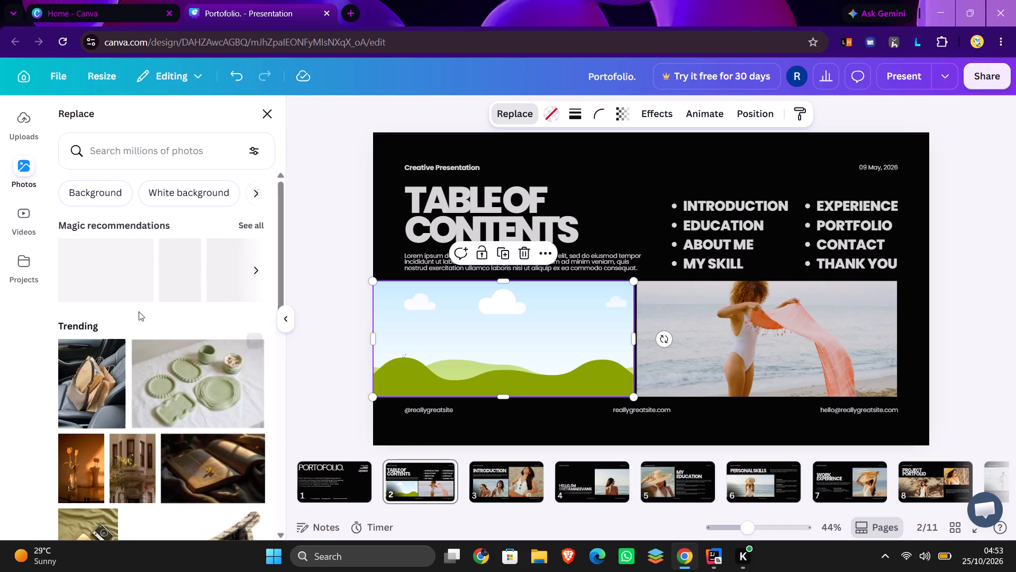
pyautogui.scroll(-5, 147, 352)
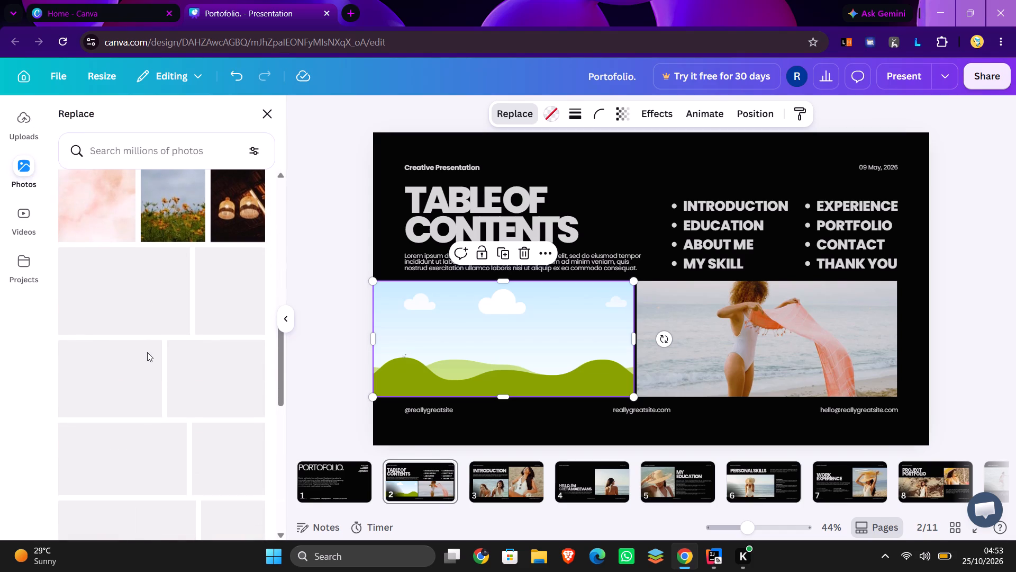
pyautogui.scroll(-1, 147, 352)
pyautogui.scroll(5, 147, 352)
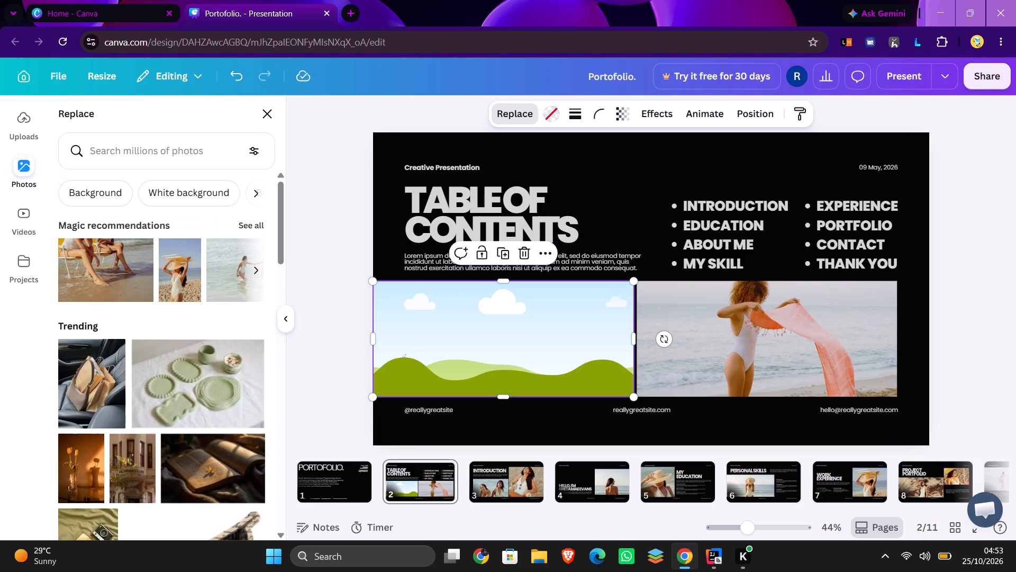
pyautogui.click(161, 148)
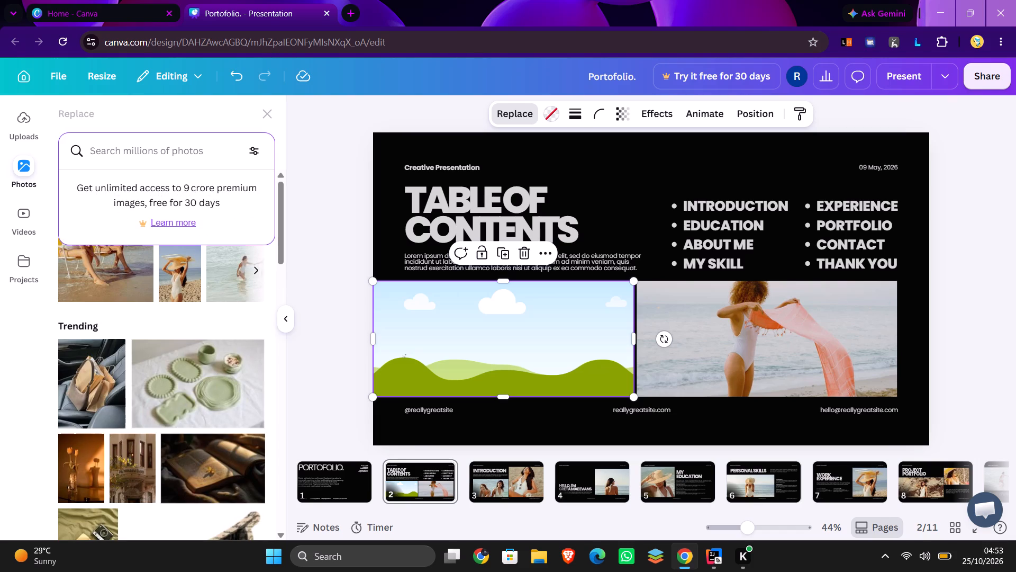
pyautogui.press('r')
pyautogui.press('BackSpace')
pyautogui.write('tec')
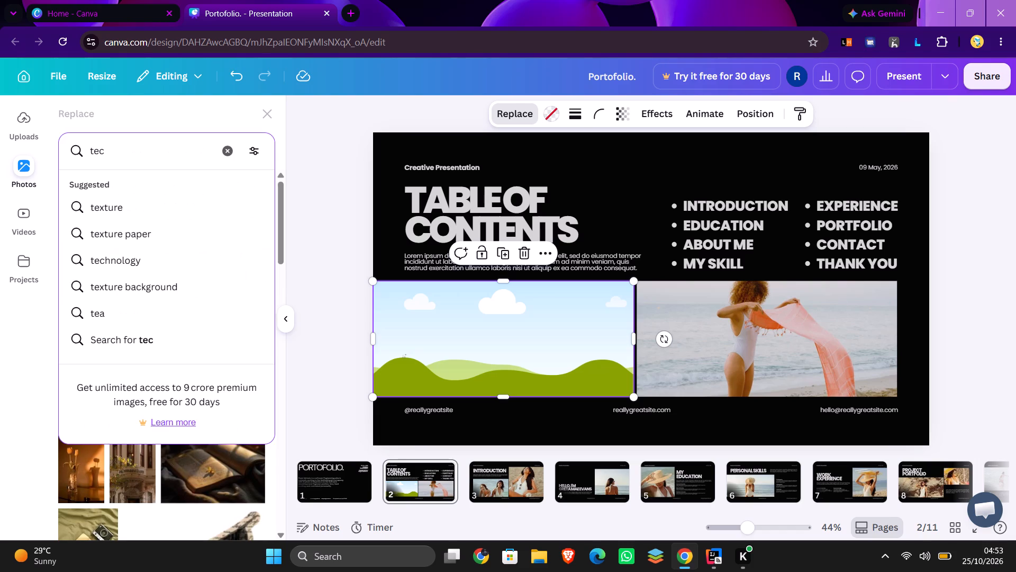
pyautogui.write('nogoy')
pyautogui.press('BackSpace')
pyautogui.press('BackSpace')
pyautogui.press('BackSpace')
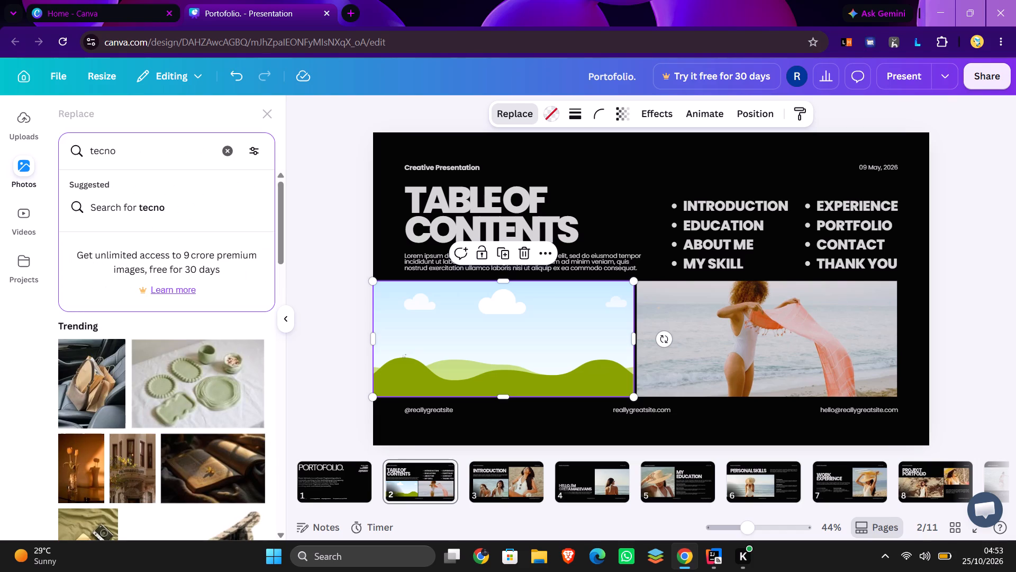
pyautogui.press('BackSpace')
pyautogui.press('BackSpace')
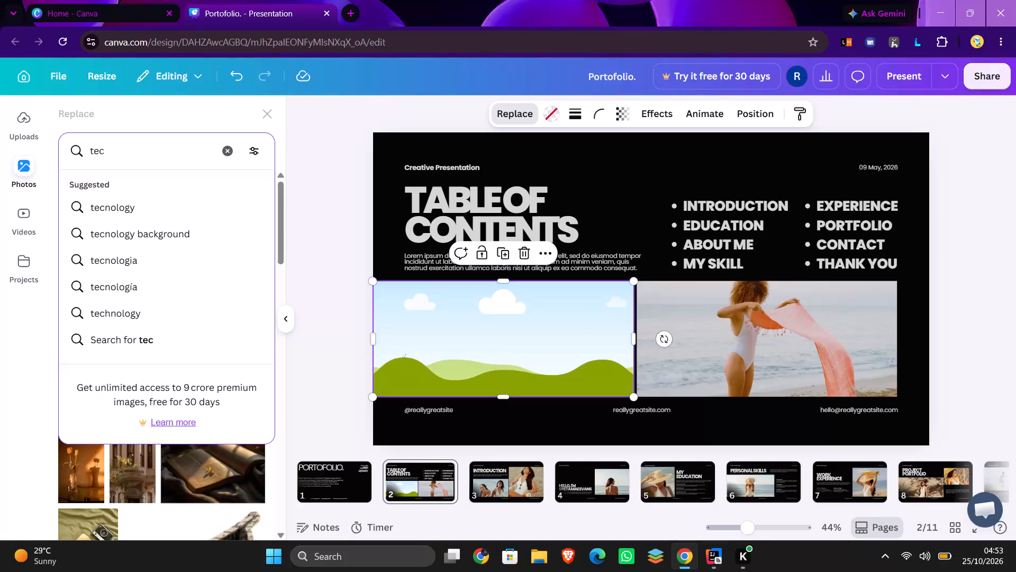
pyautogui.write('hnolo')
pyautogui.press('BackSpace')
pyautogui.press('g')
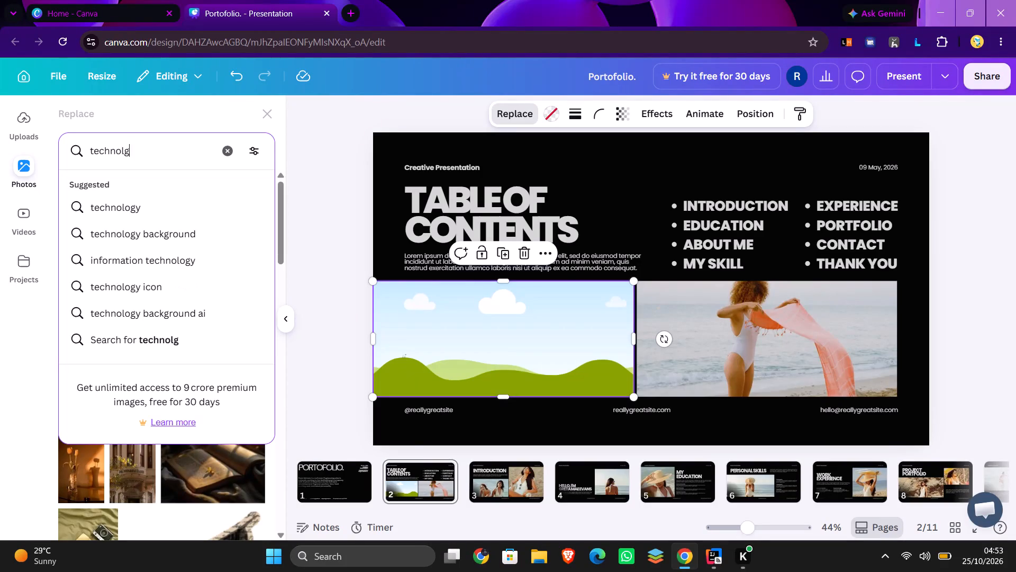
pyautogui.press('Down')
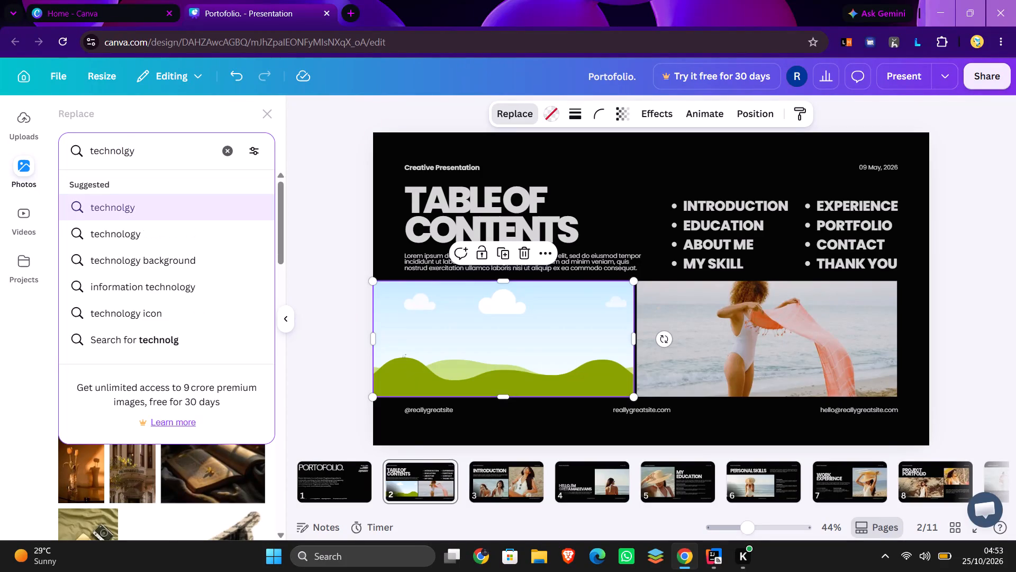
pyautogui.press('Return')
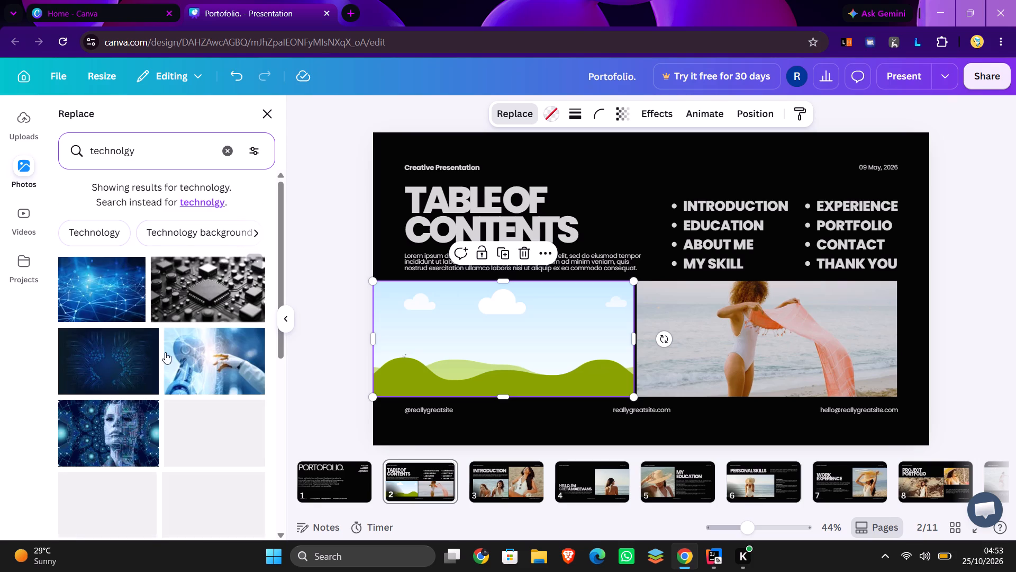
# Fill page 2's empty frame with the photo of hands typing on a laptop.
pyautogui.scroll(-3, 126, 386)
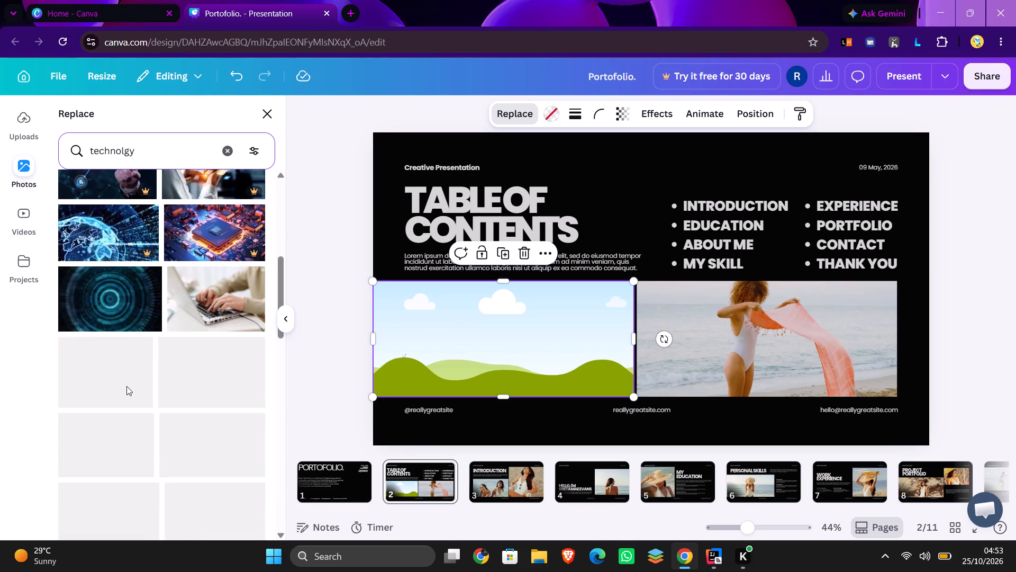
pyautogui.scroll(-1, 126, 386)
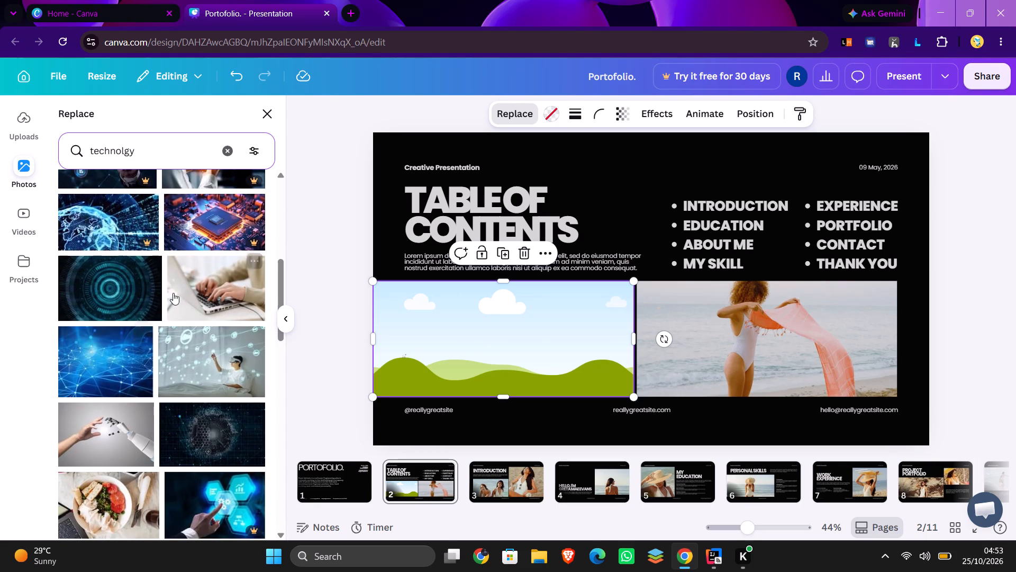
pyautogui.click(198, 282)
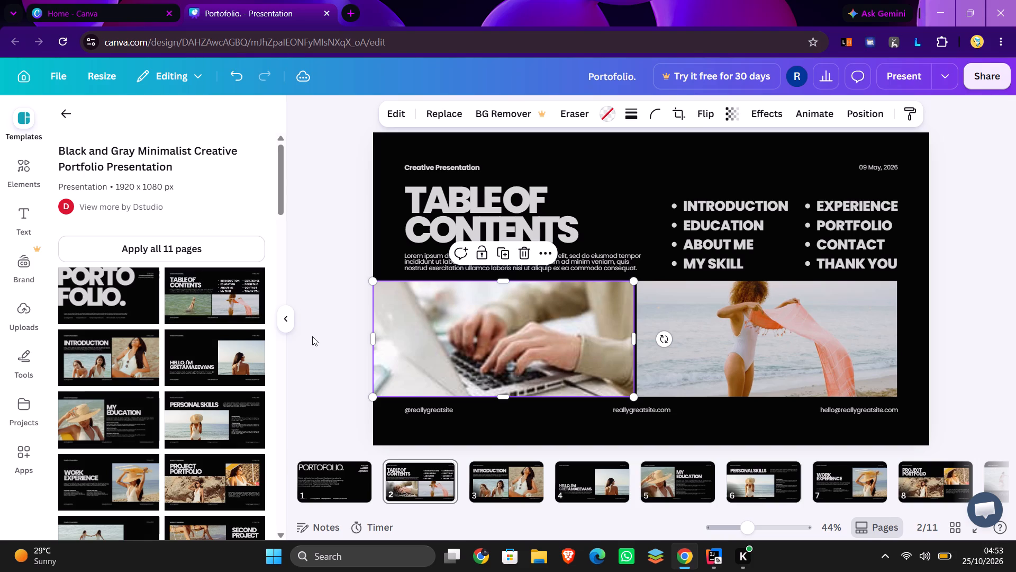
pyautogui.click(551, 369)
# On page 2, delete the photo of the woman holding a pink scarf on the beach, keeping its frame.
pyautogui.click(719, 375)
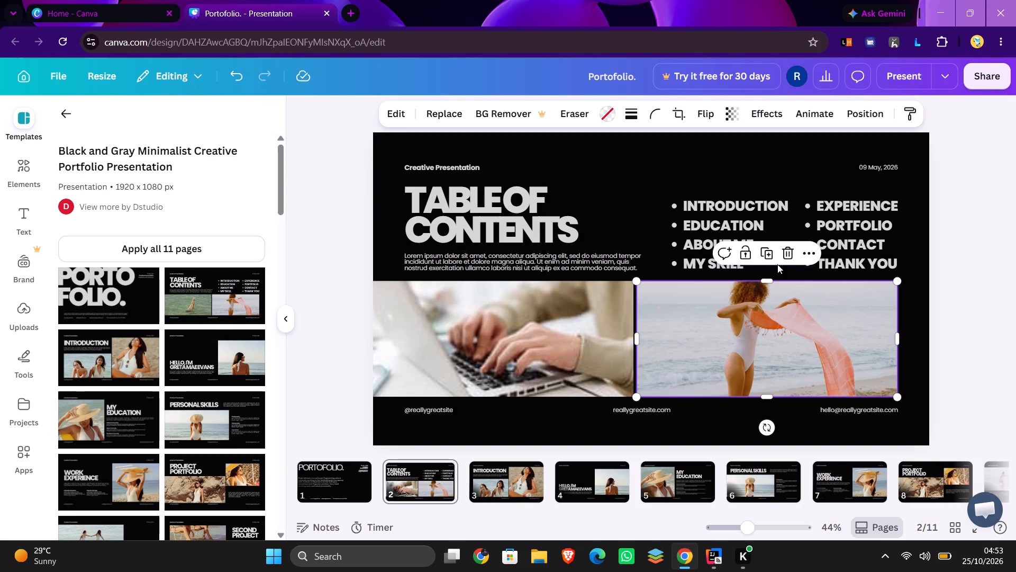
pyautogui.click(785, 260)
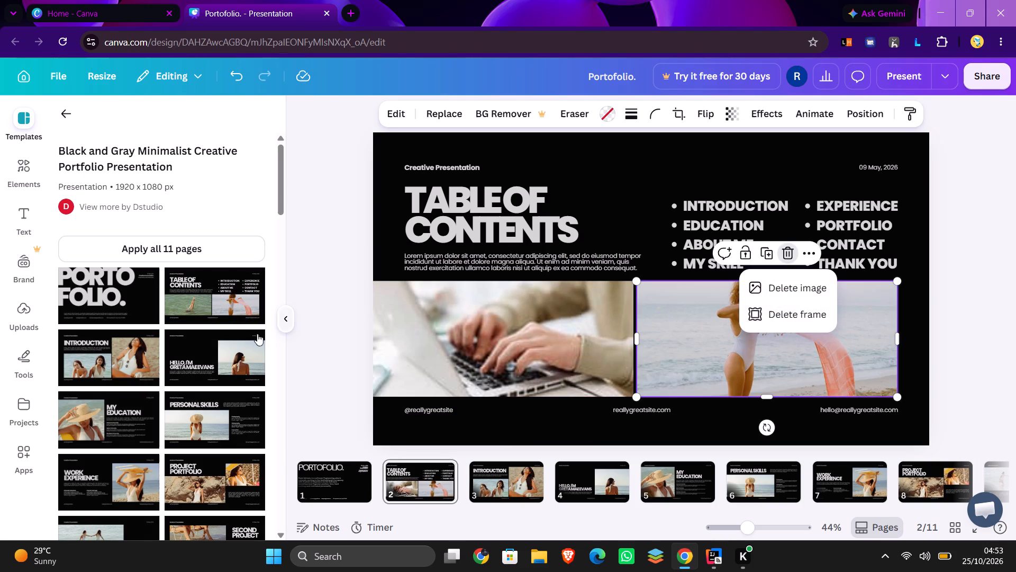
pyautogui.click(771, 285)
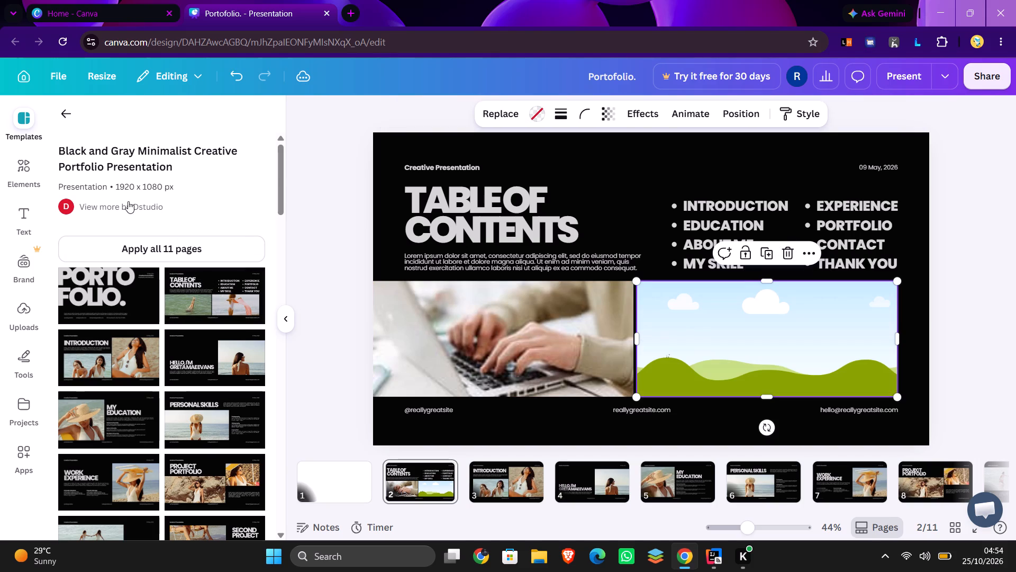
# Filter the presentation templates by Technology and look through the designs for a suitable one.
pyautogui.click(68, 109)
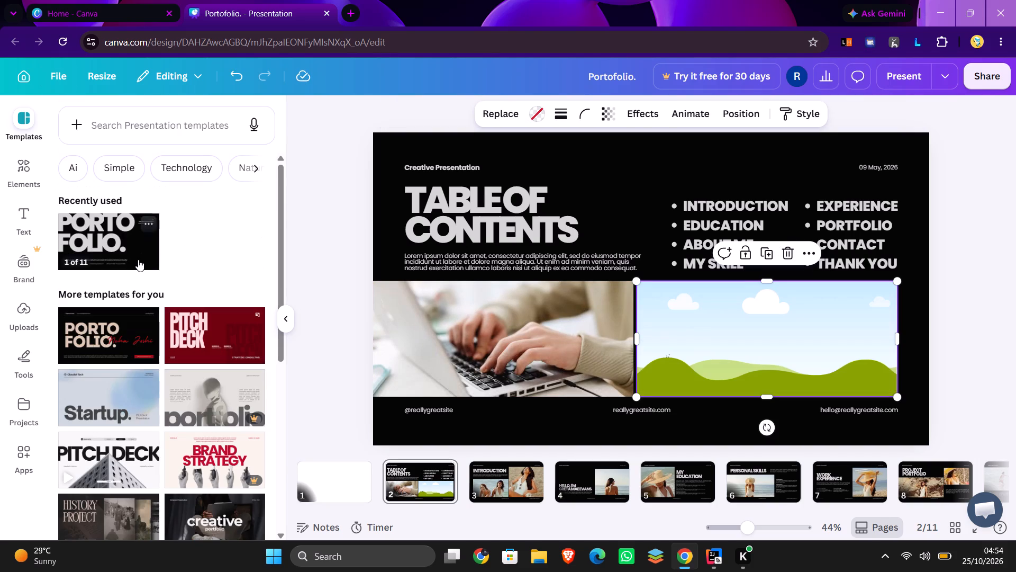
pyautogui.scroll(-4, 138, 260)
pyautogui.scroll(6, 138, 260)
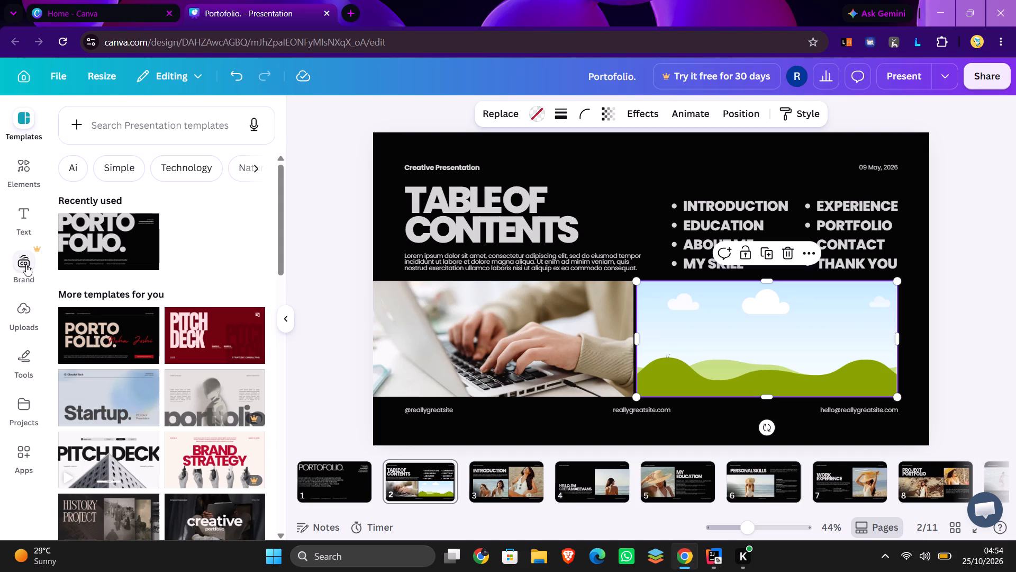
pyautogui.click(165, 130)
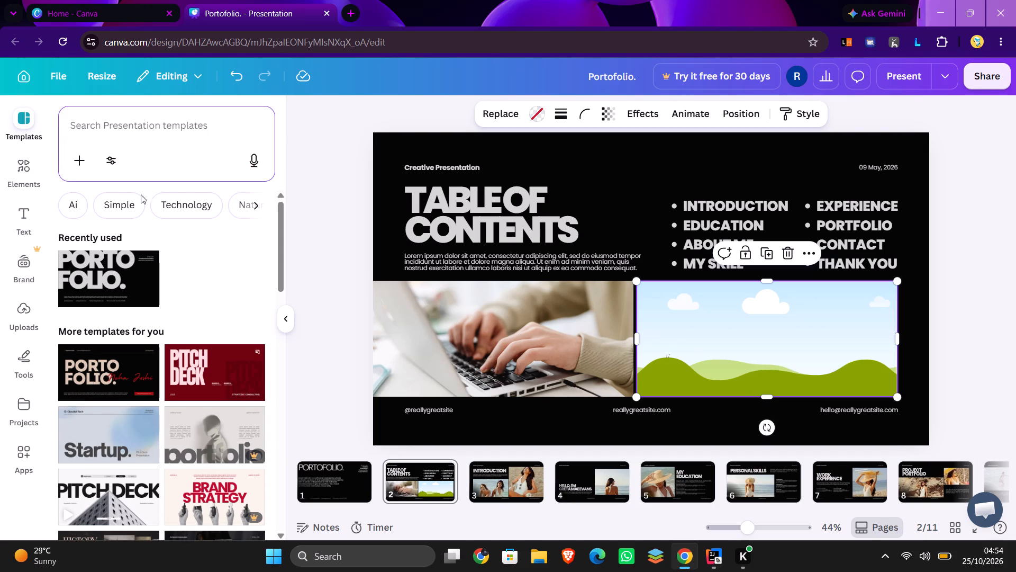
pyautogui.click(75, 204)
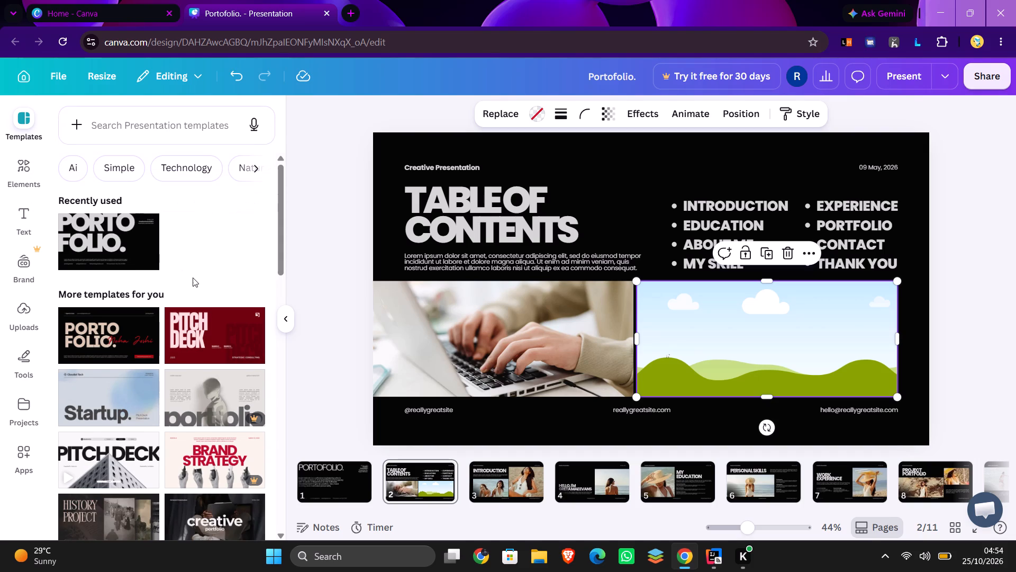
pyautogui.click(192, 177)
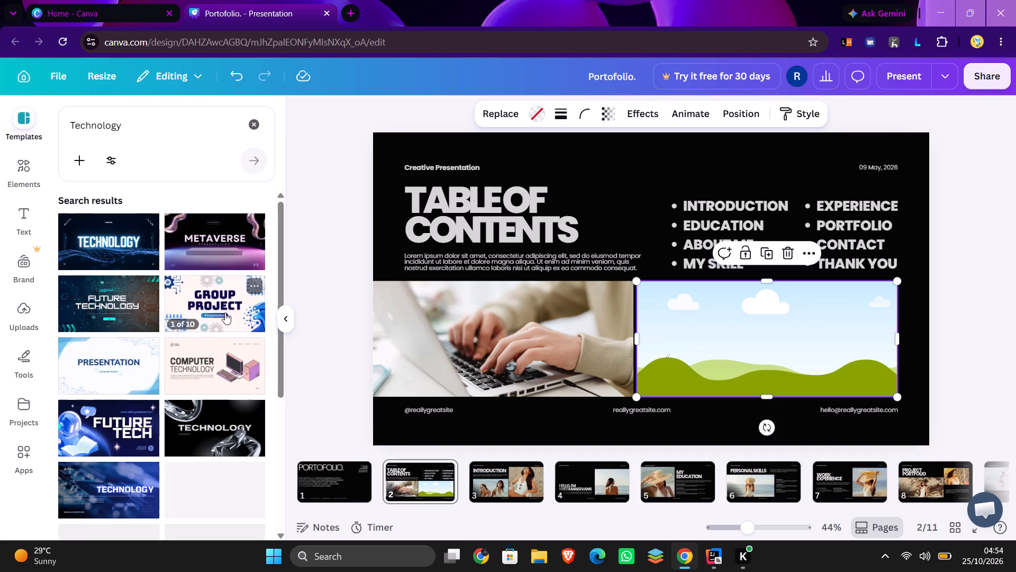
pyautogui.scroll(-2, 228, 368)
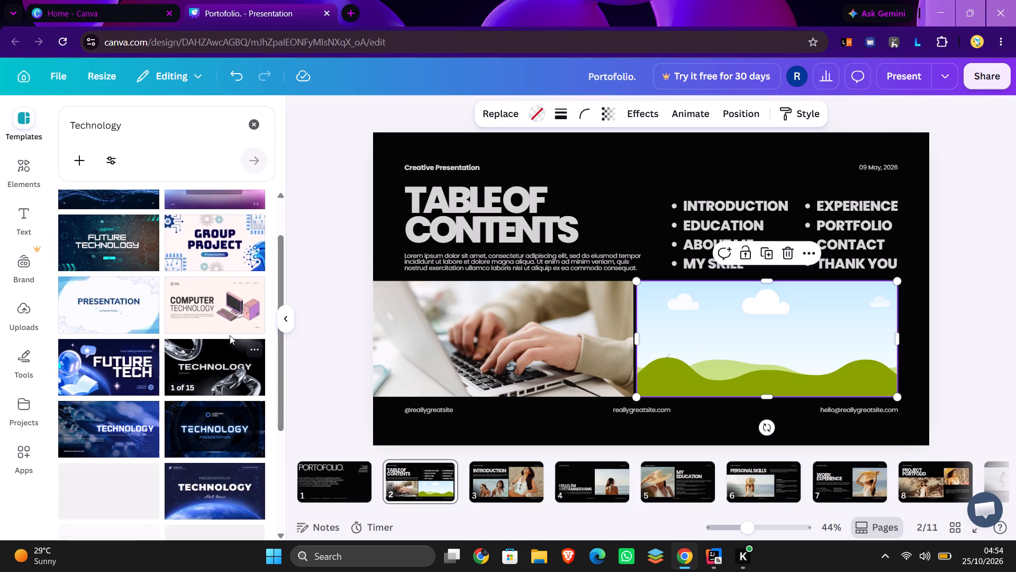
pyautogui.scroll(-2, 227, 317)
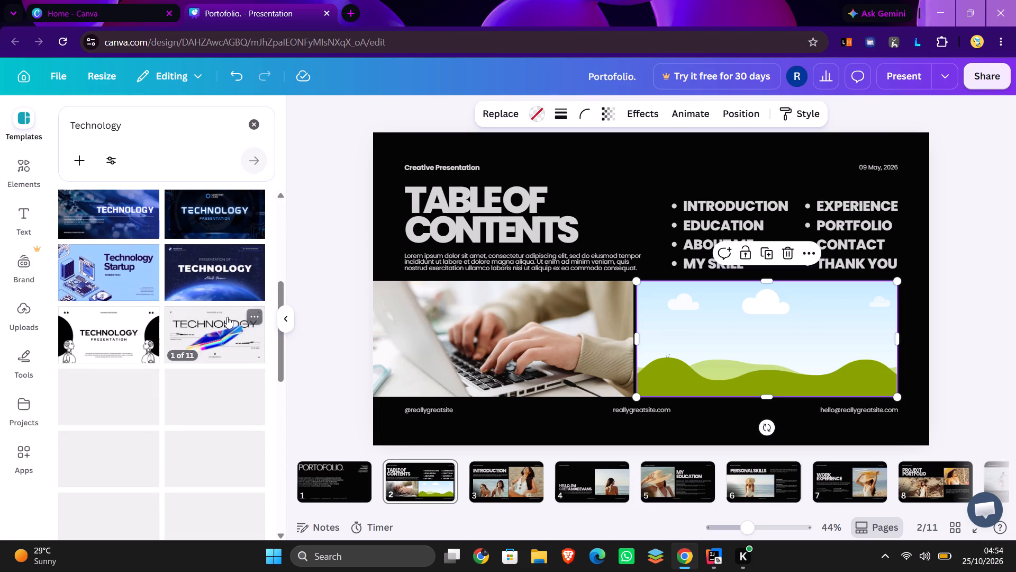
pyautogui.scroll(-1, 227, 317)
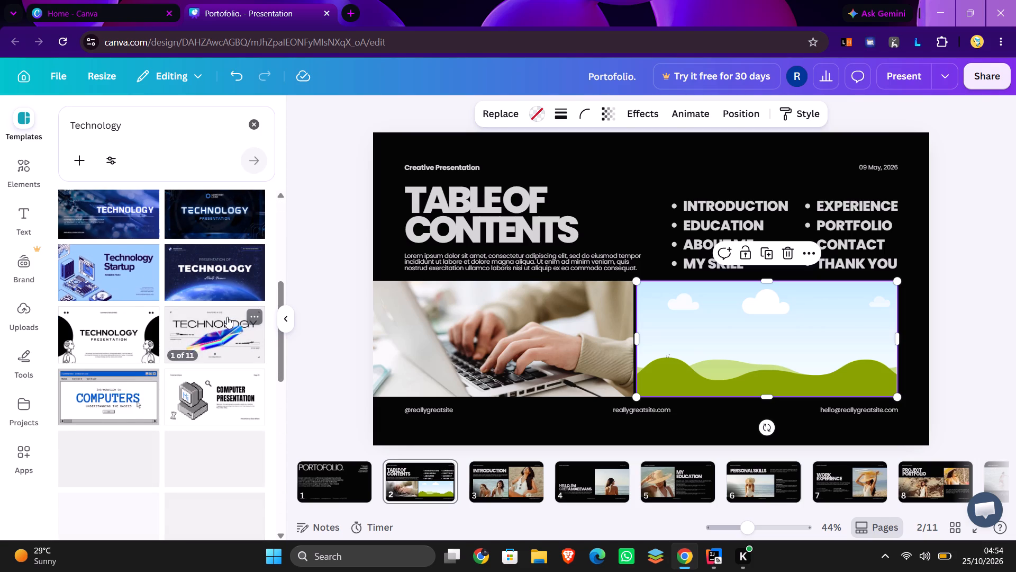
pyautogui.scroll(-3, 227, 317)
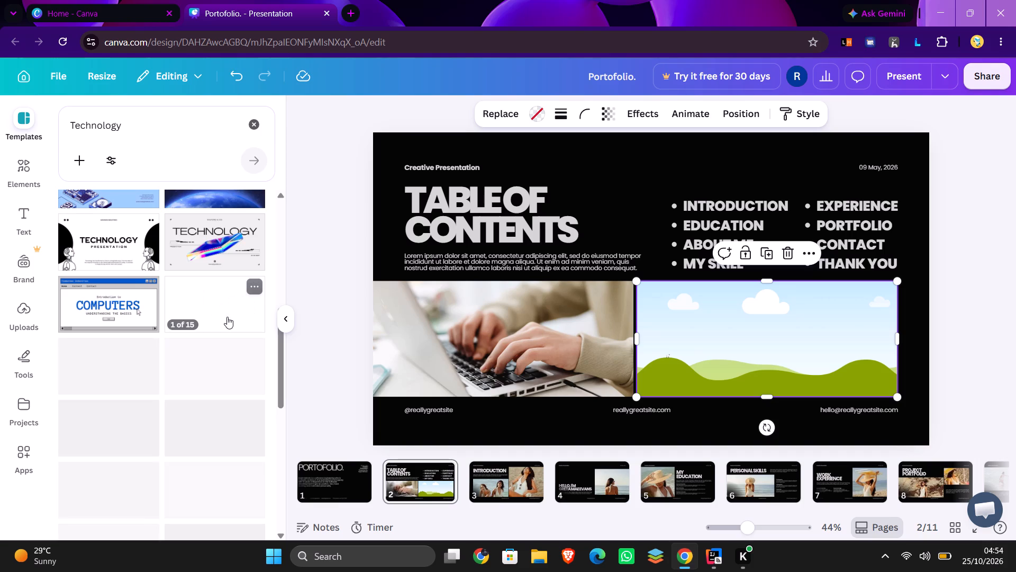
pyautogui.scroll(-1, 227, 317)
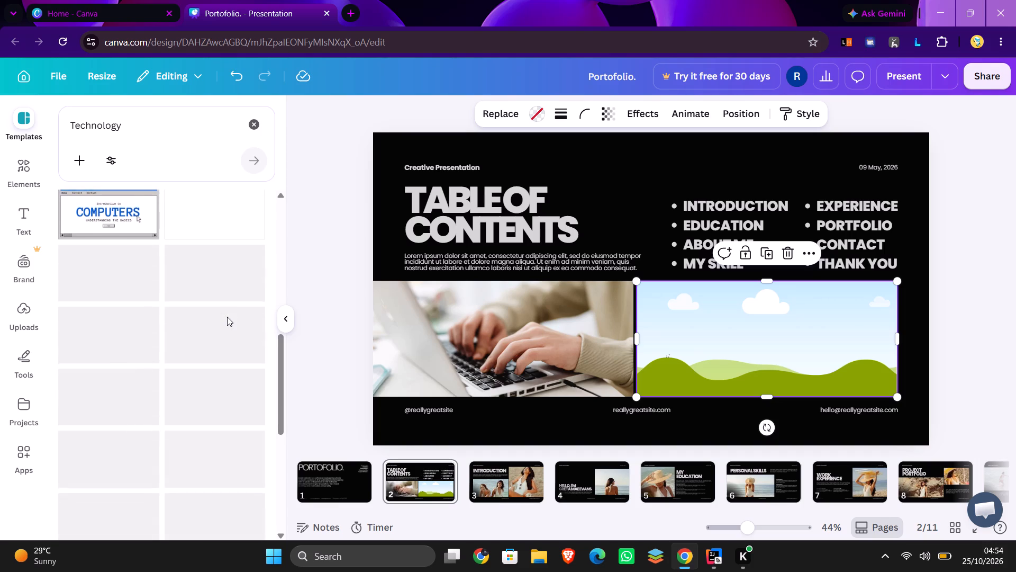
pyautogui.scroll(-1, 227, 317)
pyautogui.click(658, 324)
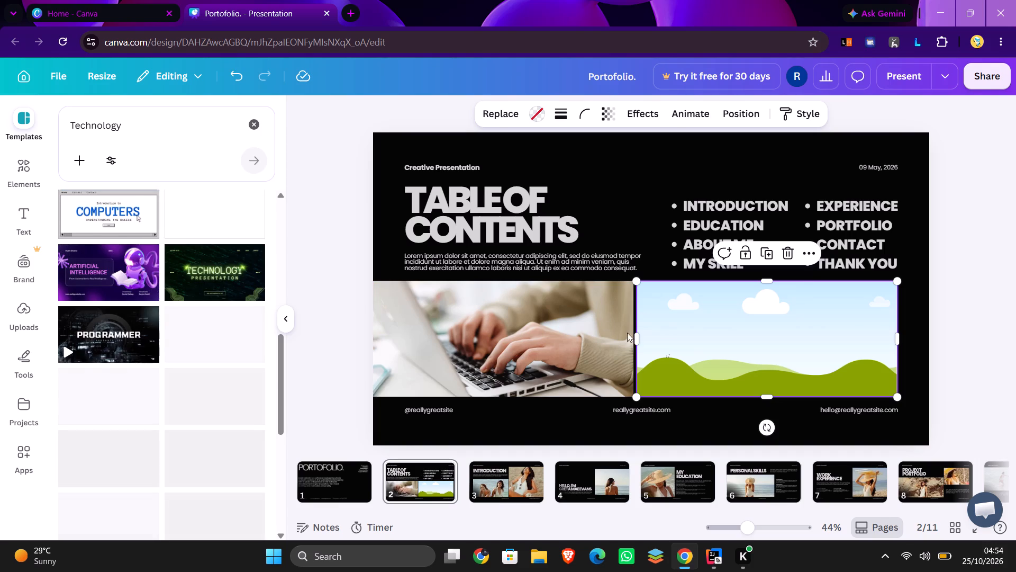
# Open the Black Futuristic Animated Programmer Presentation template to view its pages.
pyautogui.click(137, 335)
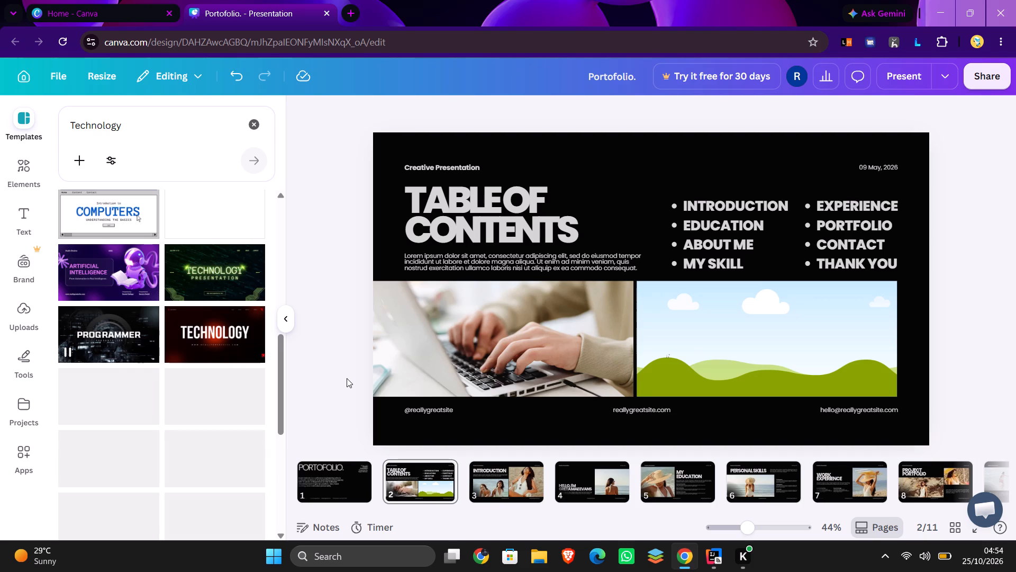
pyautogui.click(120, 340)
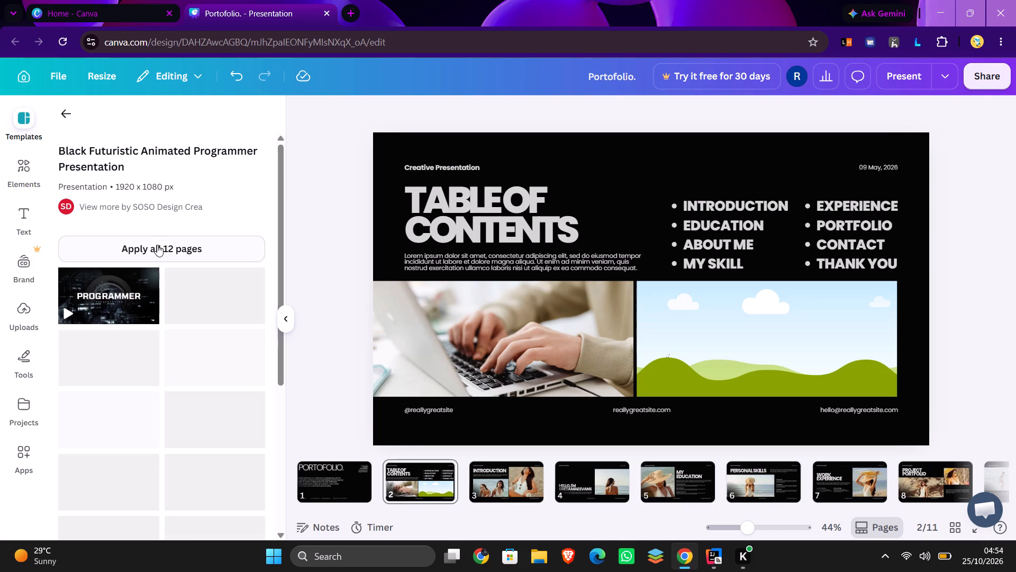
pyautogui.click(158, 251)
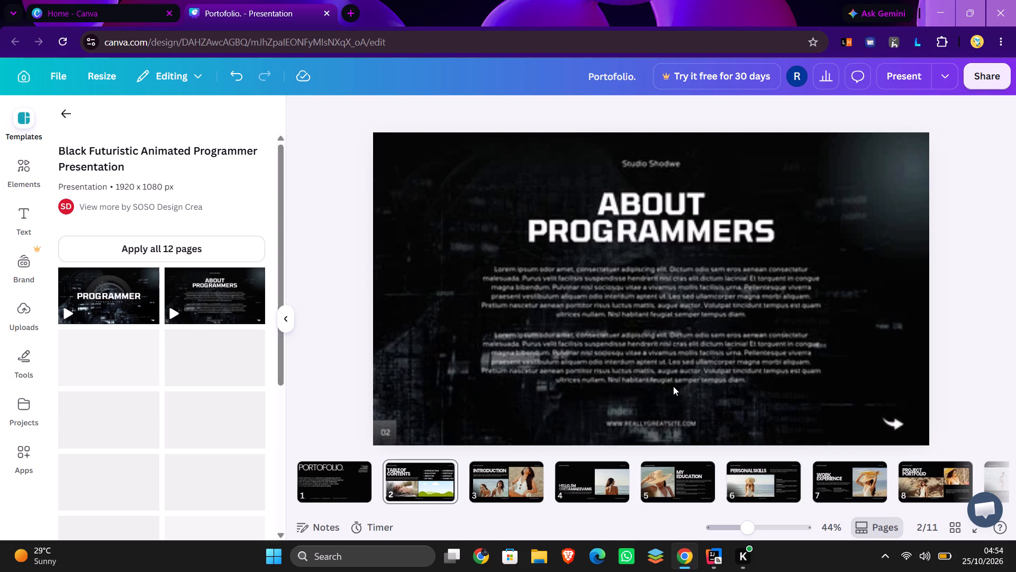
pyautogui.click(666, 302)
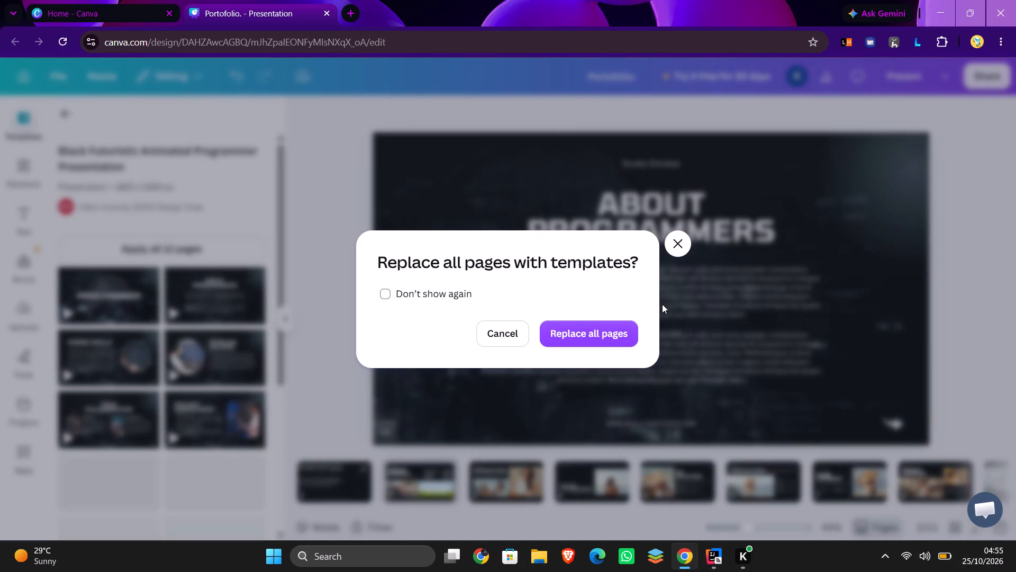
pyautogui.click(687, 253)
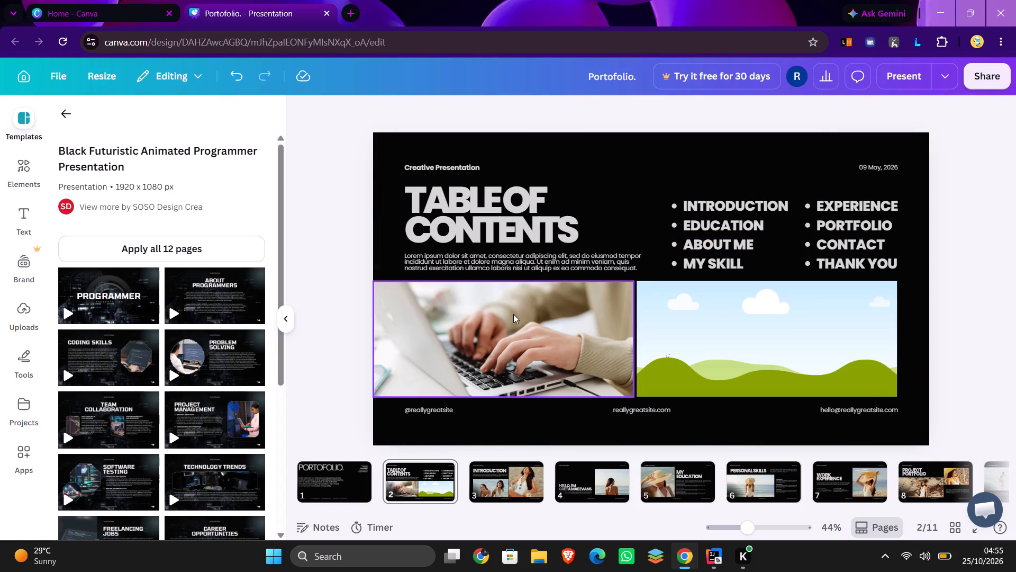
# Apply all 12 pages of the Black Futuristic Animated Programmer Presentation template to the design, replacing the existing portfolio pages.
pyautogui.click(124, 306)
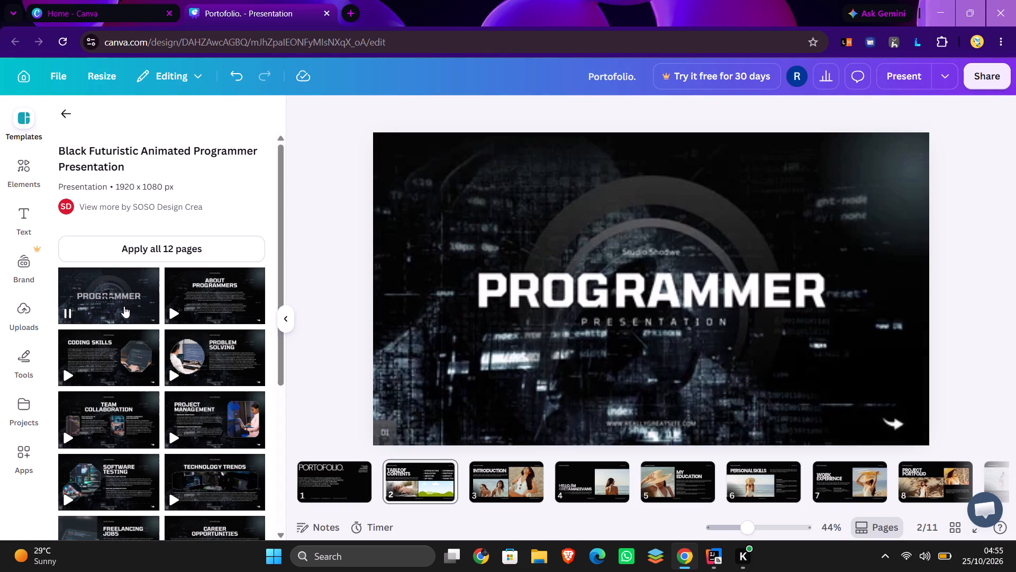
pyautogui.click(532, 339)
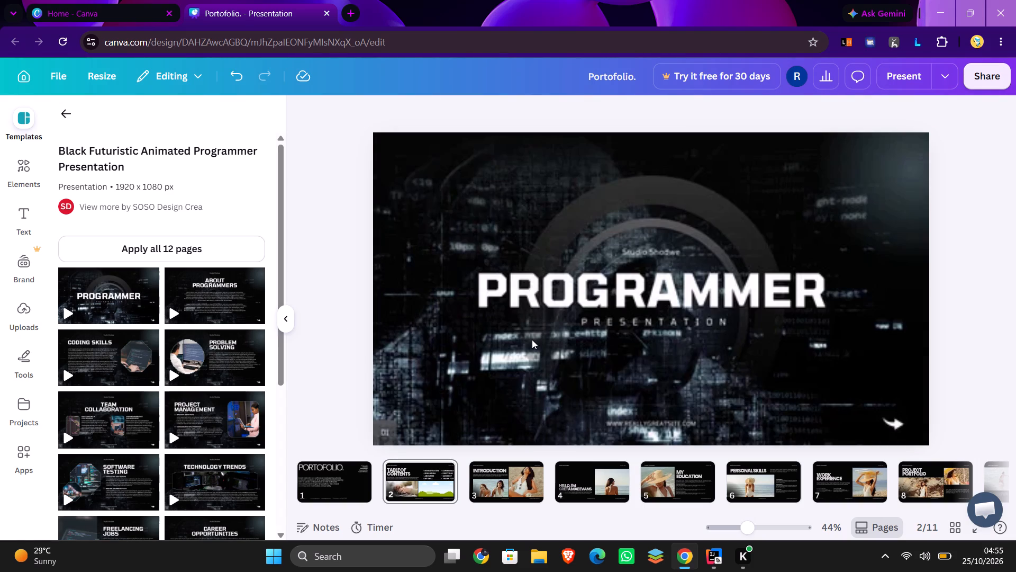
pyautogui.click(229, 290)
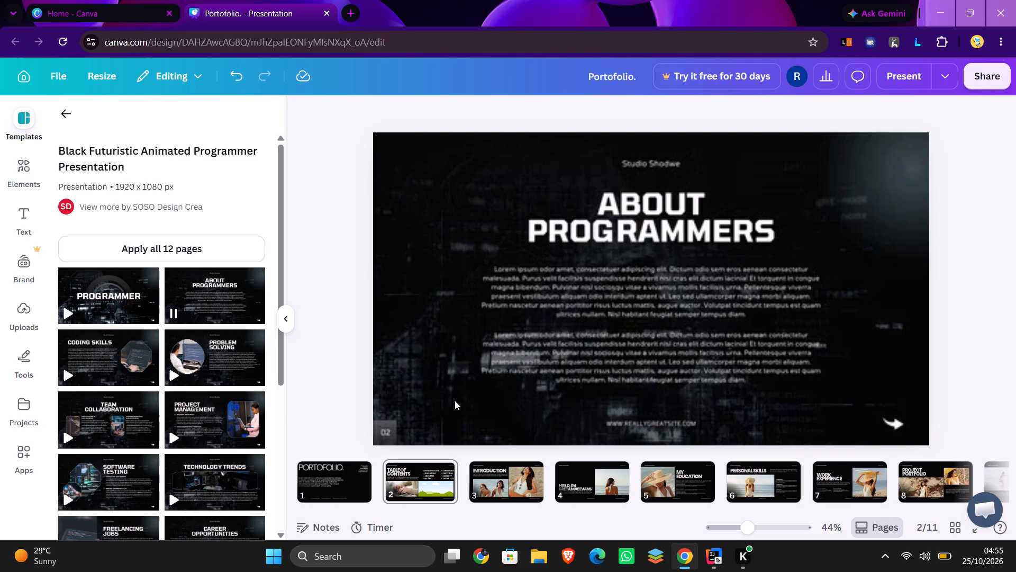
pyautogui.click(618, 353)
pyautogui.click(115, 346)
pyautogui.click(106, 300)
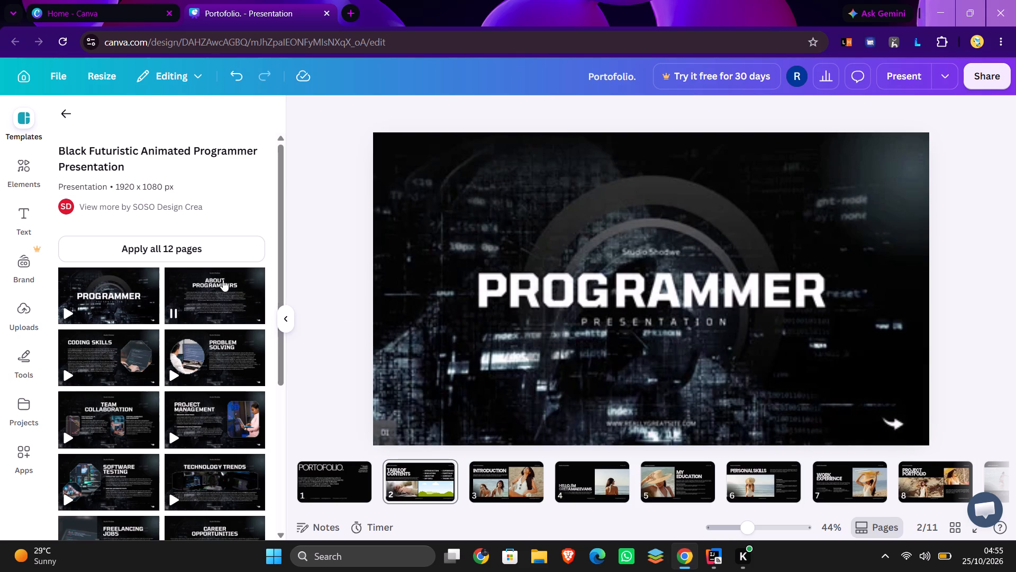
pyautogui.click(206, 256)
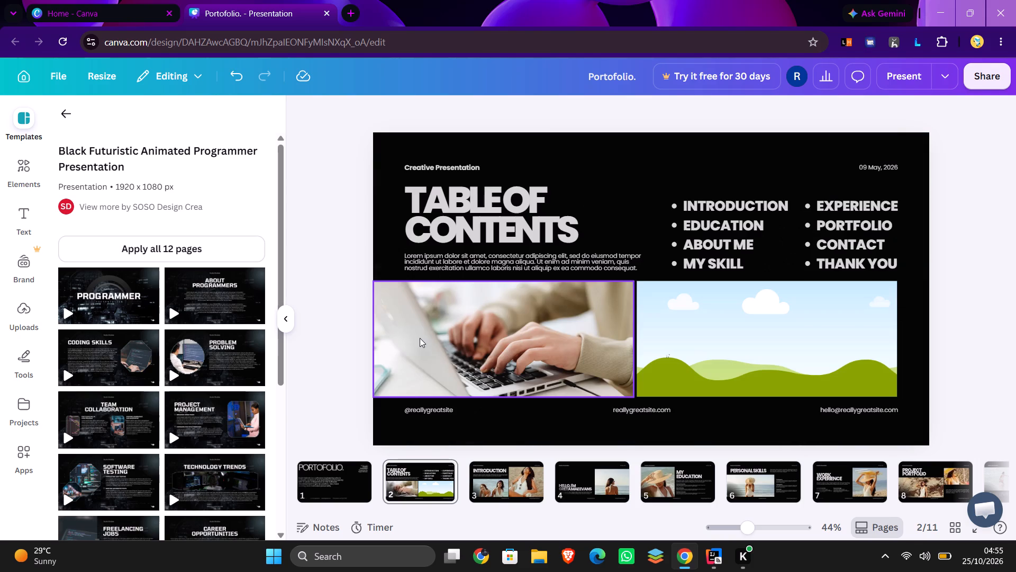
pyautogui.click(405, 475)
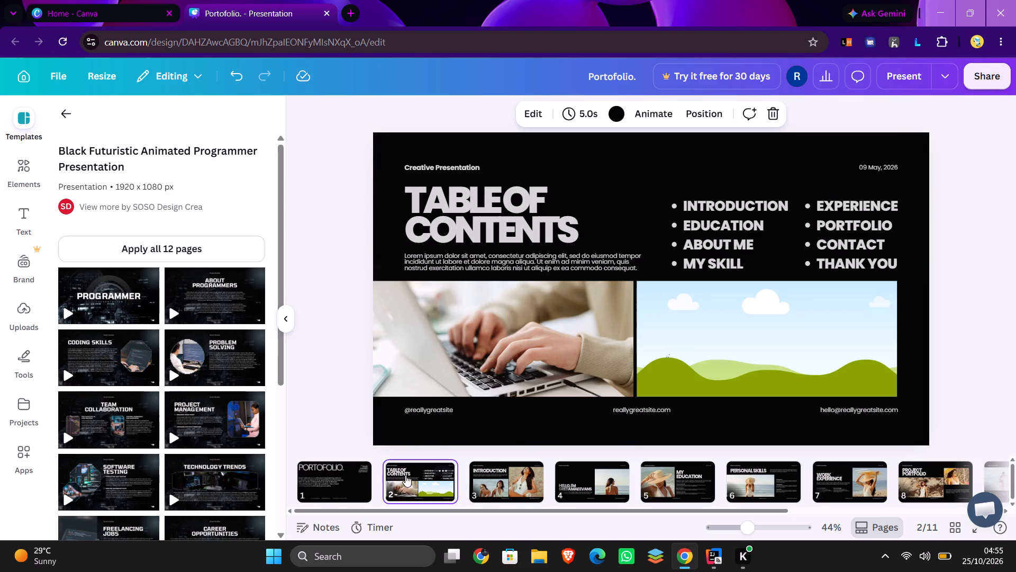
pyautogui.rightClick(459, 351)
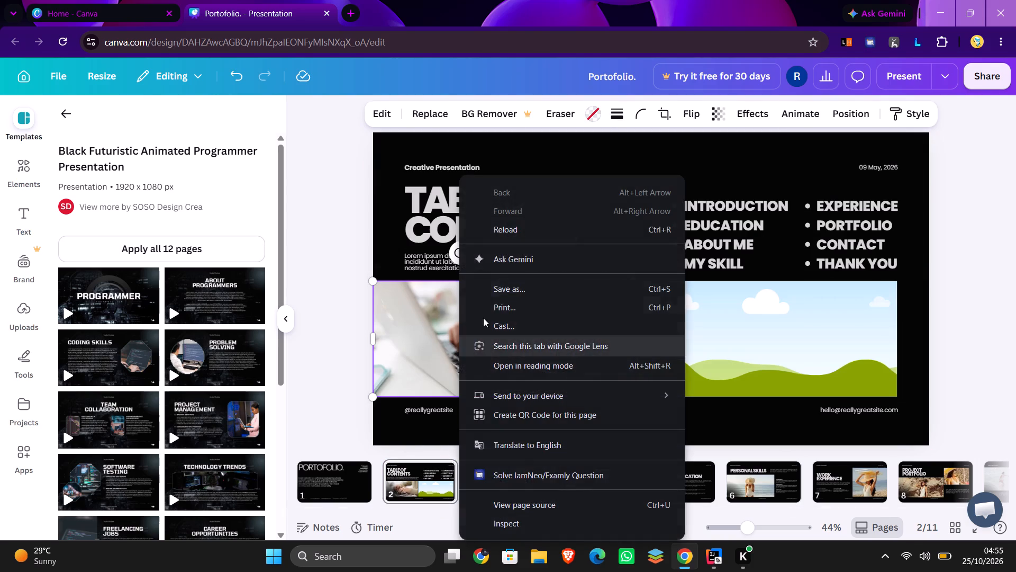
pyautogui.click(423, 252)
pyautogui.click(580, 332)
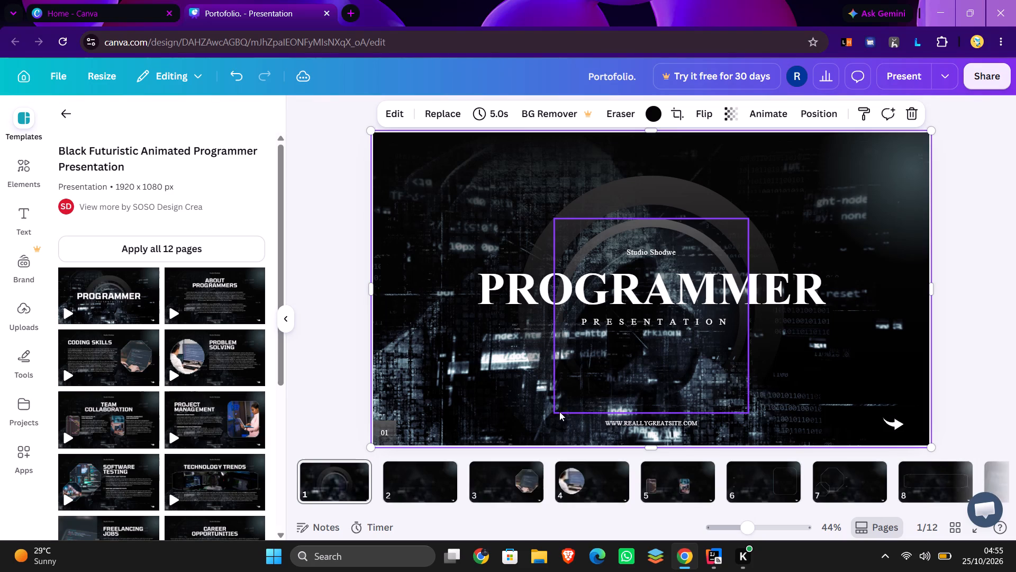
# Look through the applied programmer pages from About Programmers to Thank You, and return to the body text of the Future Growth page.
pyautogui.click(426, 479)
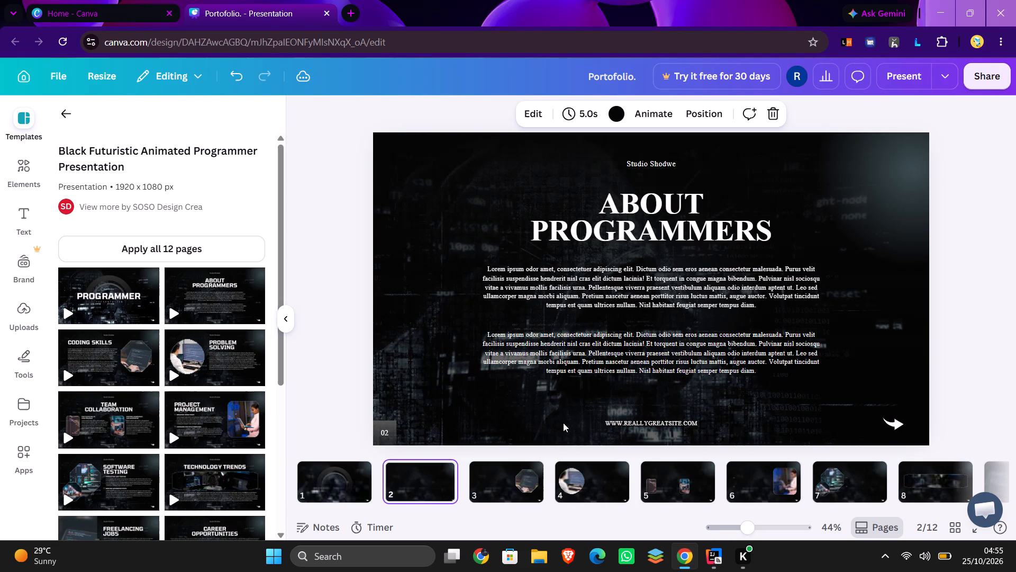
pyautogui.scroll(-2, 563, 423)
pyautogui.click(517, 481)
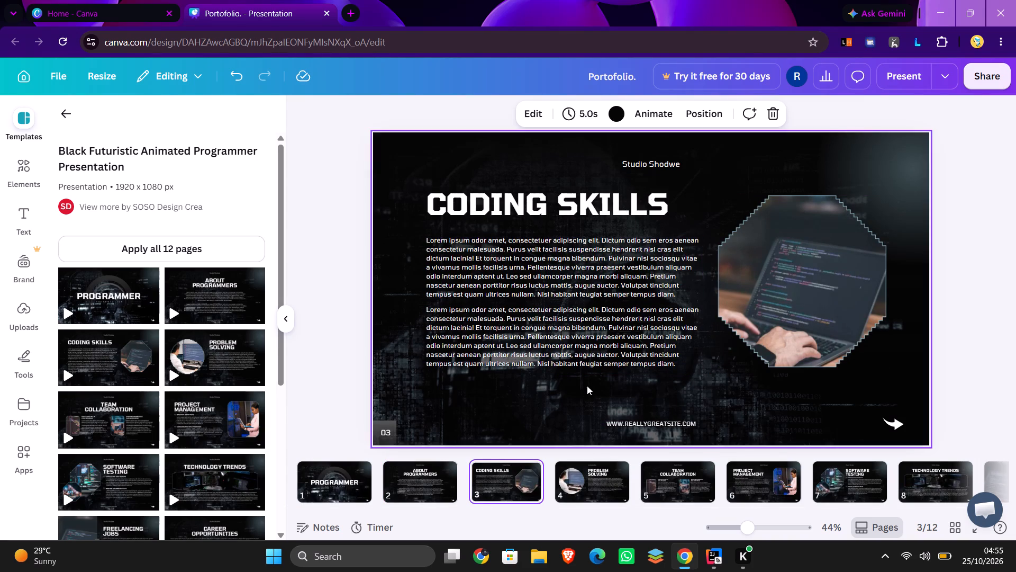
pyautogui.click(589, 477)
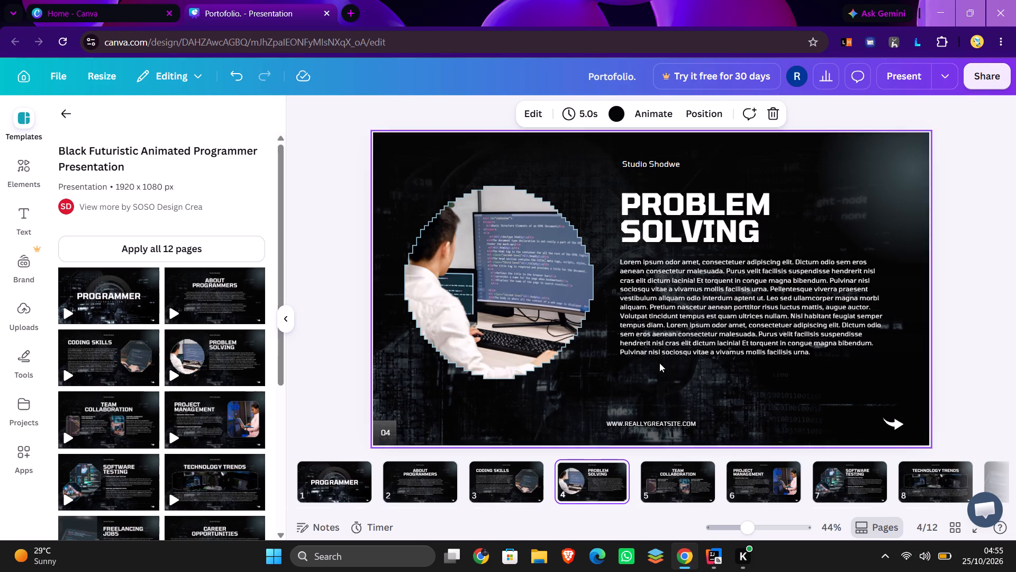
pyautogui.click(678, 491)
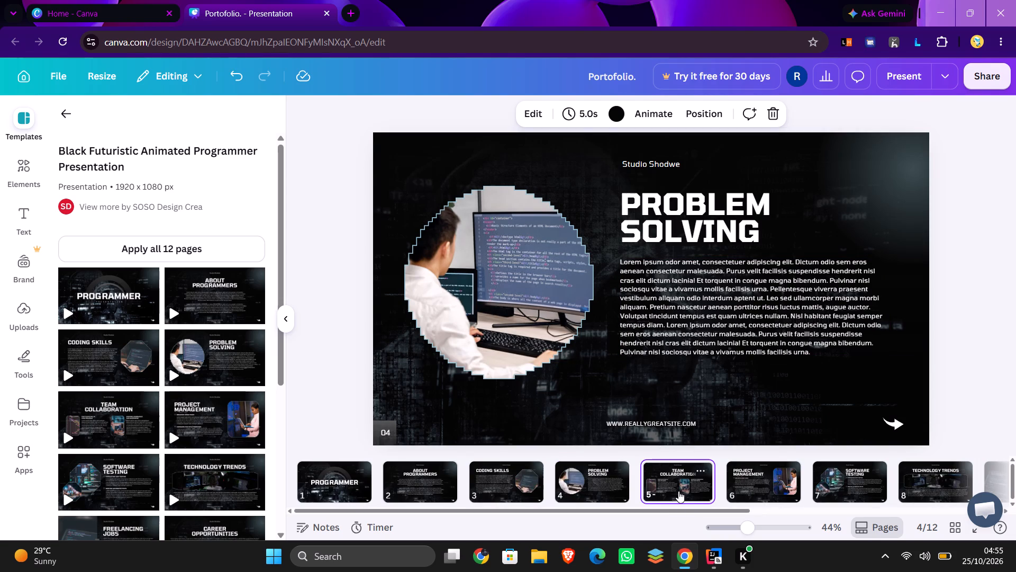
pyautogui.click(740, 479)
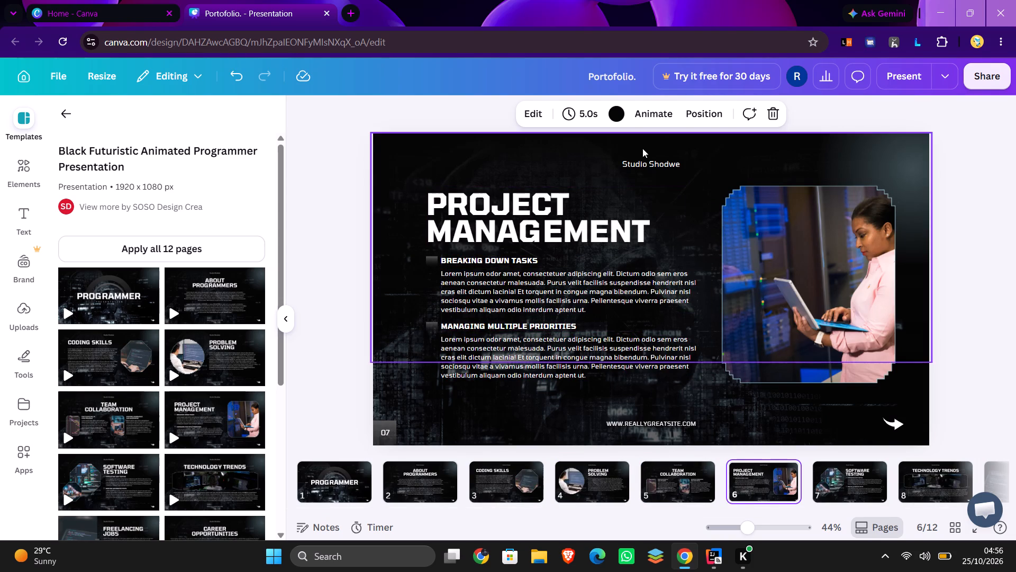
pyautogui.click(727, 487)
pyautogui.click(837, 475)
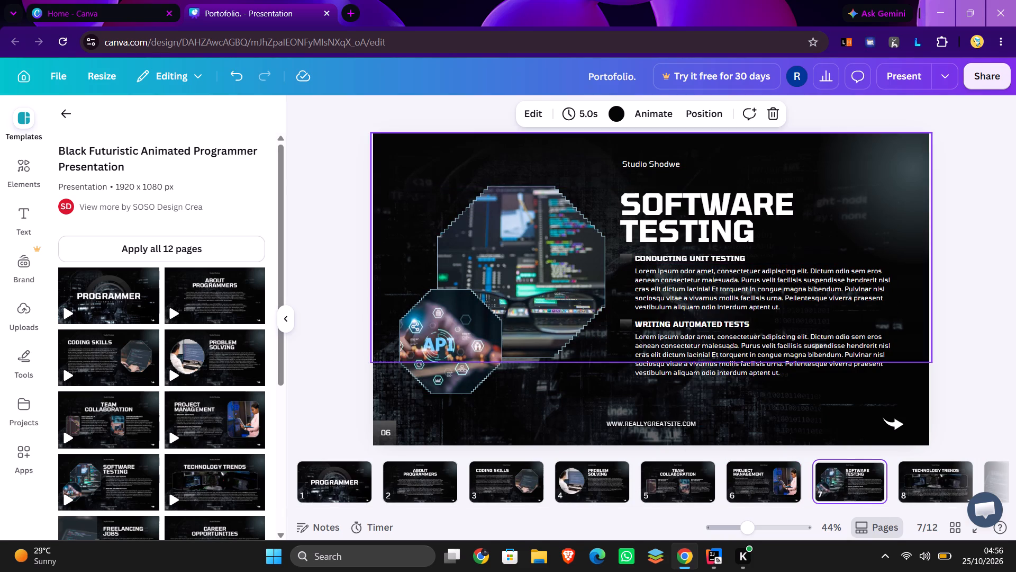
pyautogui.click(920, 484)
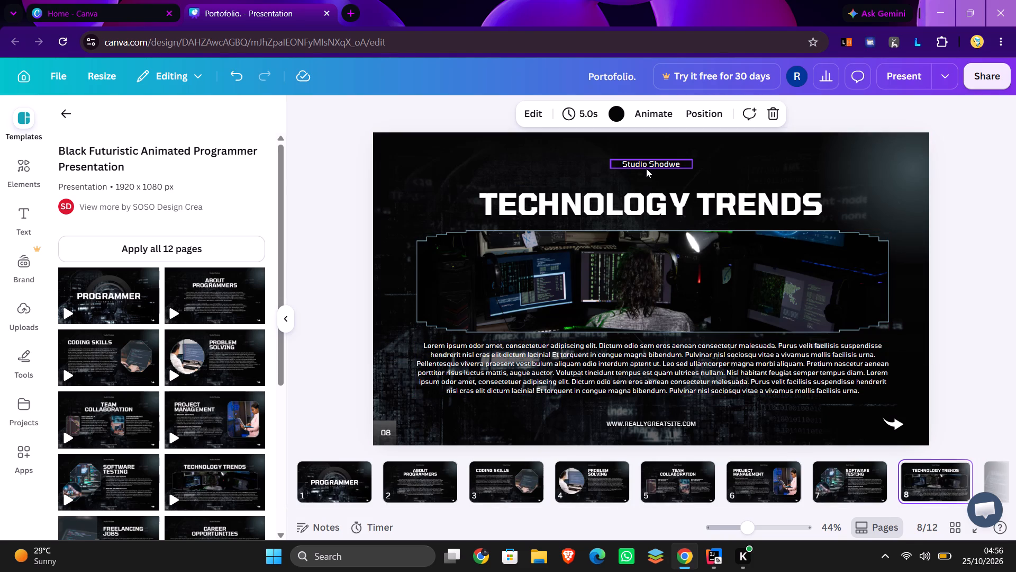
pyautogui.hscroll(-2, 694, 325)
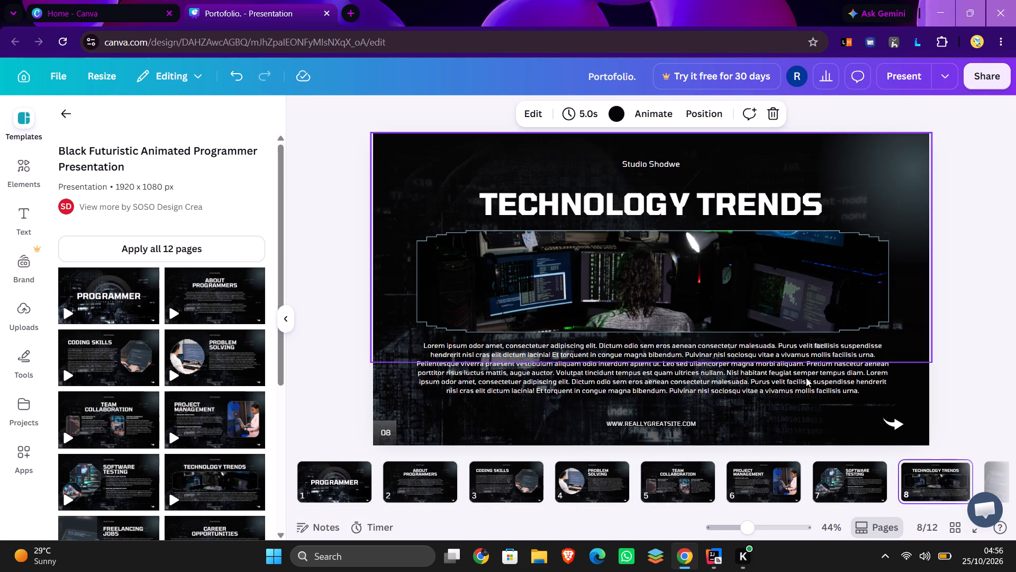
pyautogui.click(891, 424)
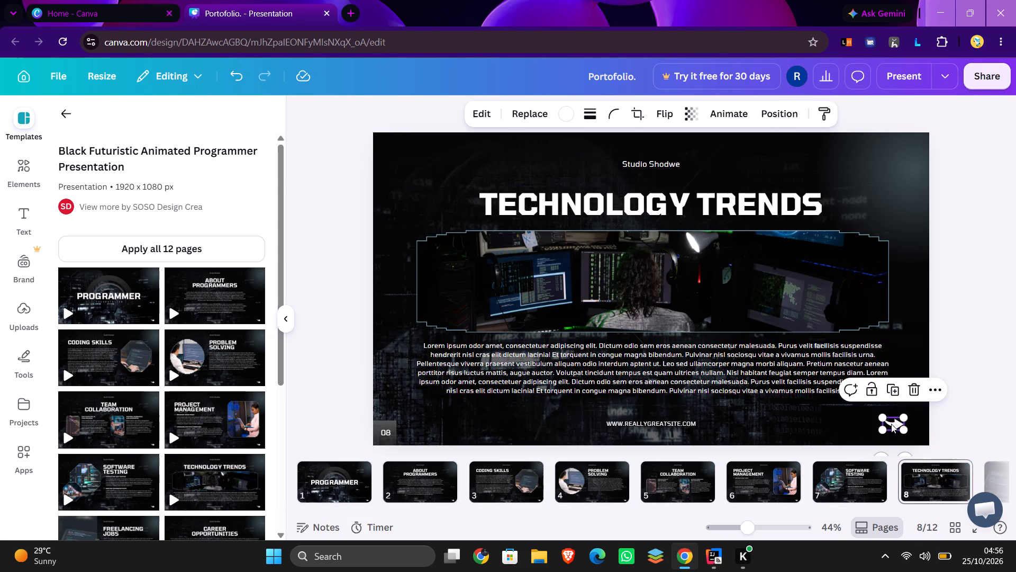
pyautogui.click(924, 468)
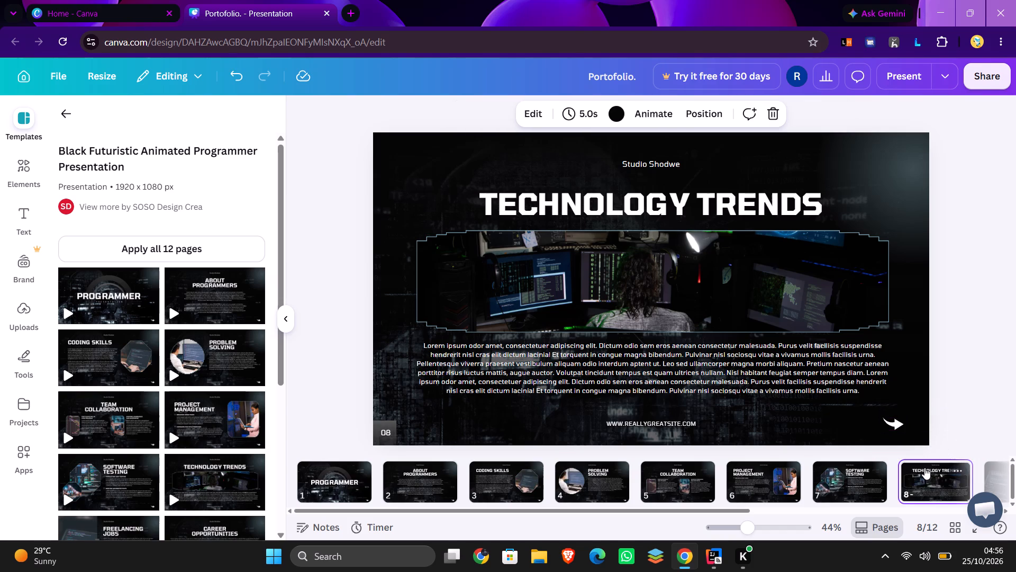
pyautogui.click(924, 468)
pyautogui.hscroll(-4, 924, 468)
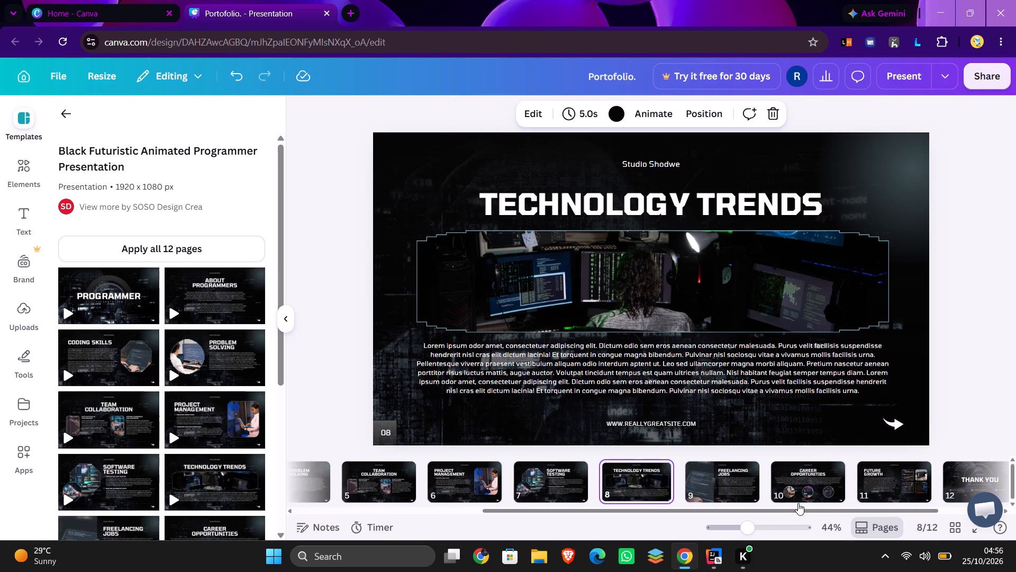
pyautogui.click(808, 474)
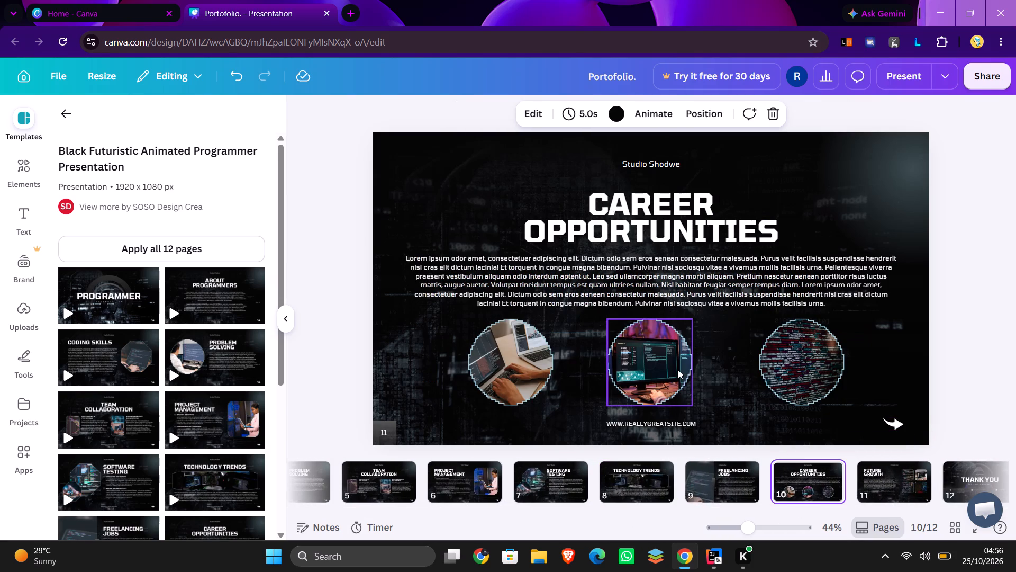
pyautogui.scroll(-1, 678, 370)
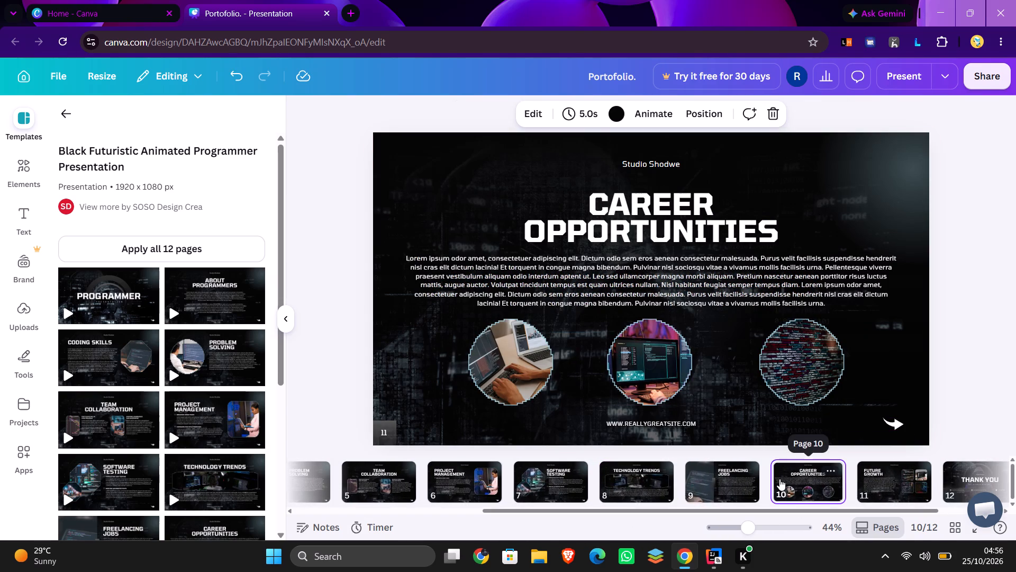
pyautogui.click(867, 481)
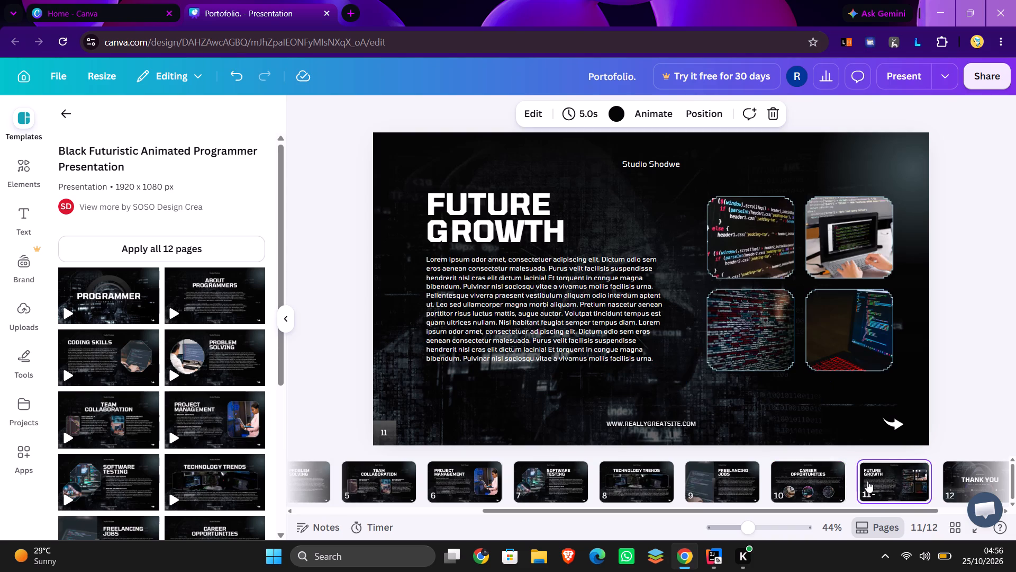
pyautogui.scroll(-1, 867, 481)
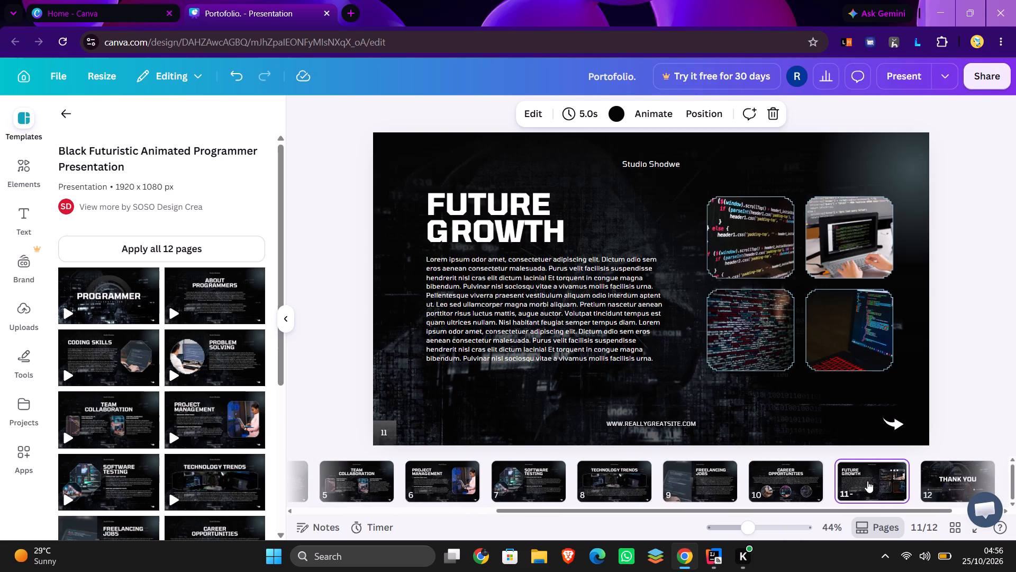
pyautogui.hscroll(-2, 867, 481)
pyautogui.click(867, 481)
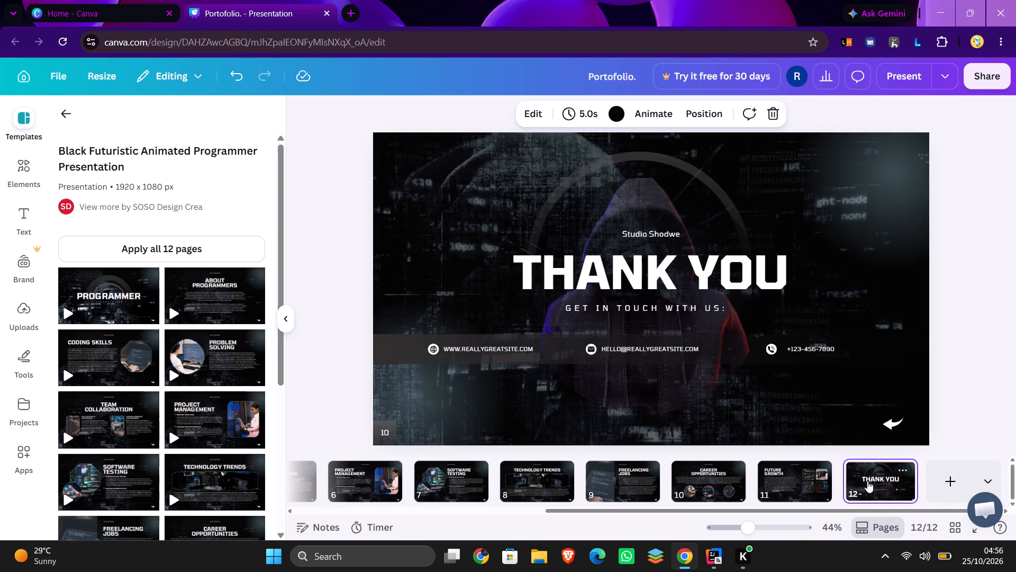
pyautogui.click(758, 478)
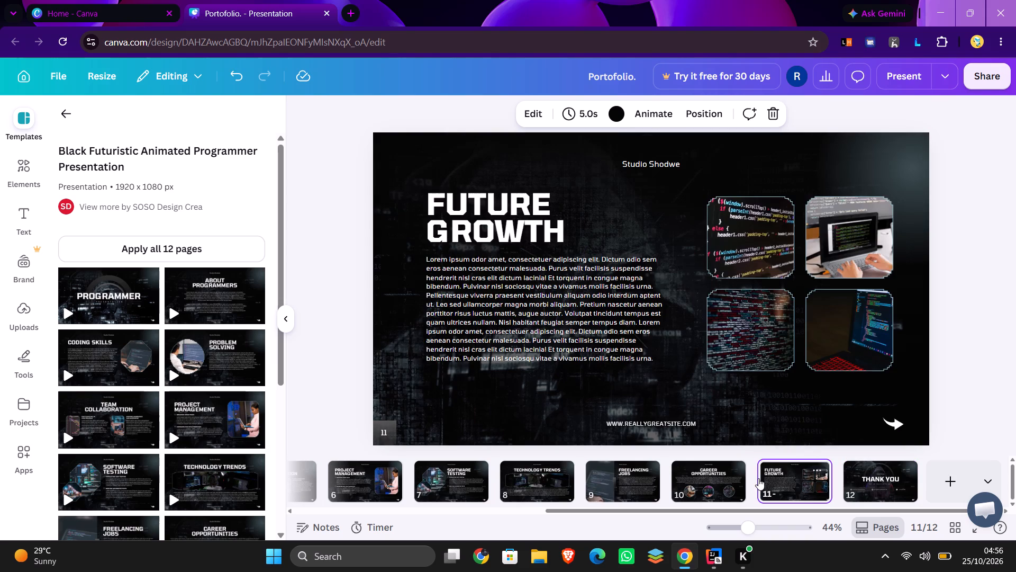
pyautogui.click(629, 336)
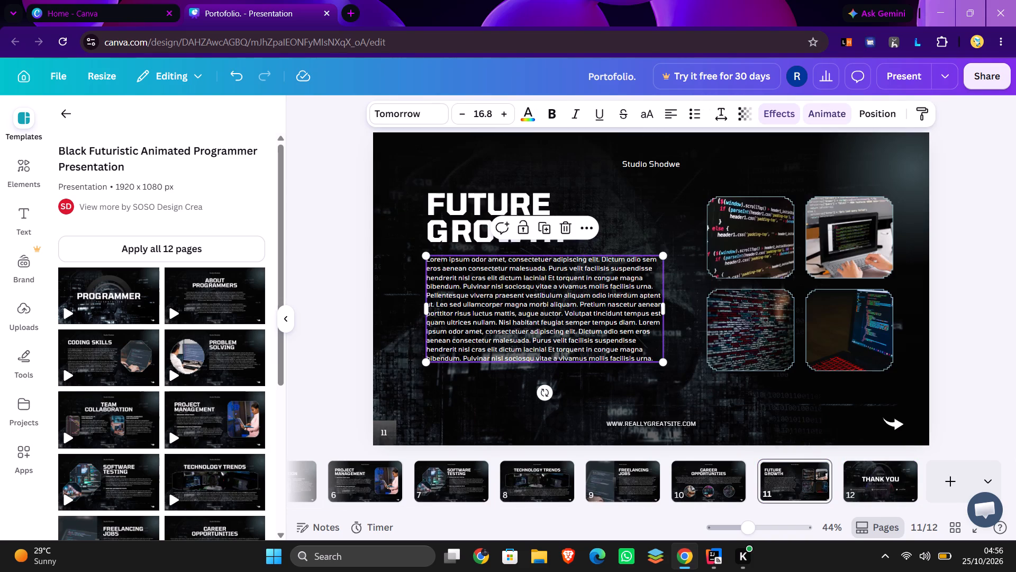